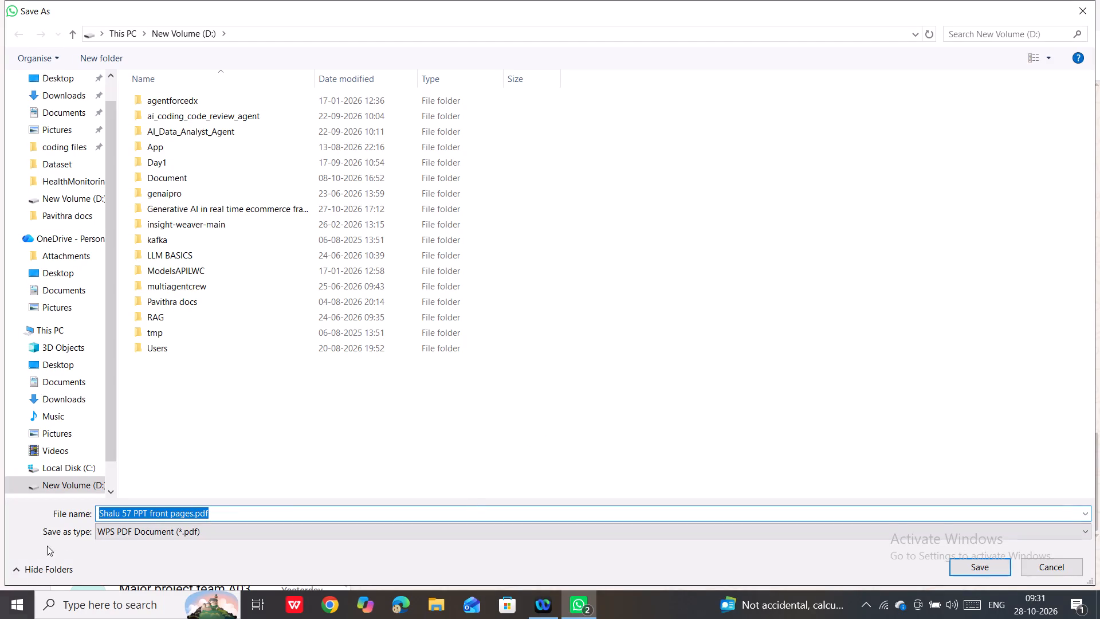
Remove the leading name and number from the PDF's file name, leaving "PPT front pages.pdf".
{"action": "left_click", "coordinate": [135, 509]}
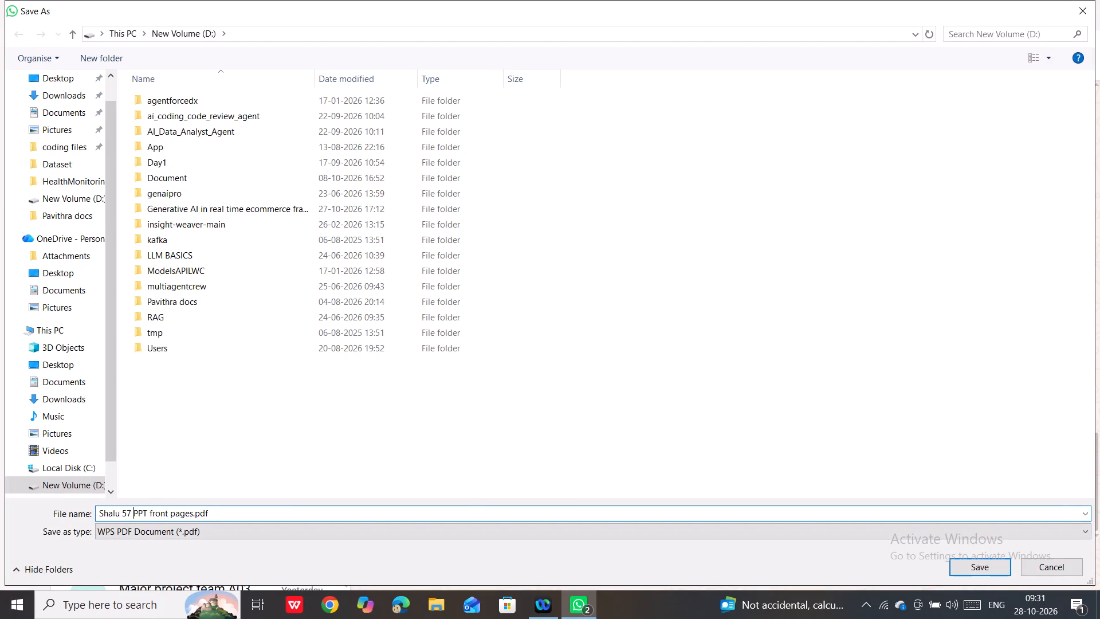
{"action": "key", "text": "BackSpace"}
{"action": "key", "text": "BackSpace"}
{"action": "key", "text": "BackSpace"}
{"action": "key", "text": "BackSpace"}
{"action": "key", "text": "BackSpace"}
{"action": "key", "text": "BackSpace"}
{"action": "key", "text": "BackSpace"}
{"action": "key", "text": "BackSpace"}
{"action": "key", "text": "BackSpace"}
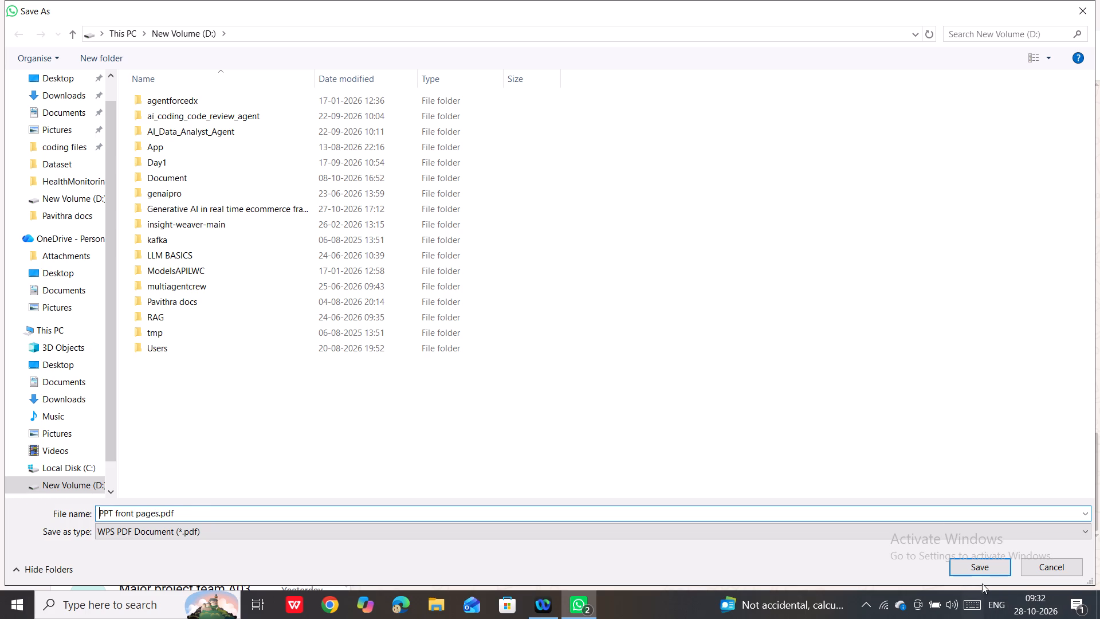
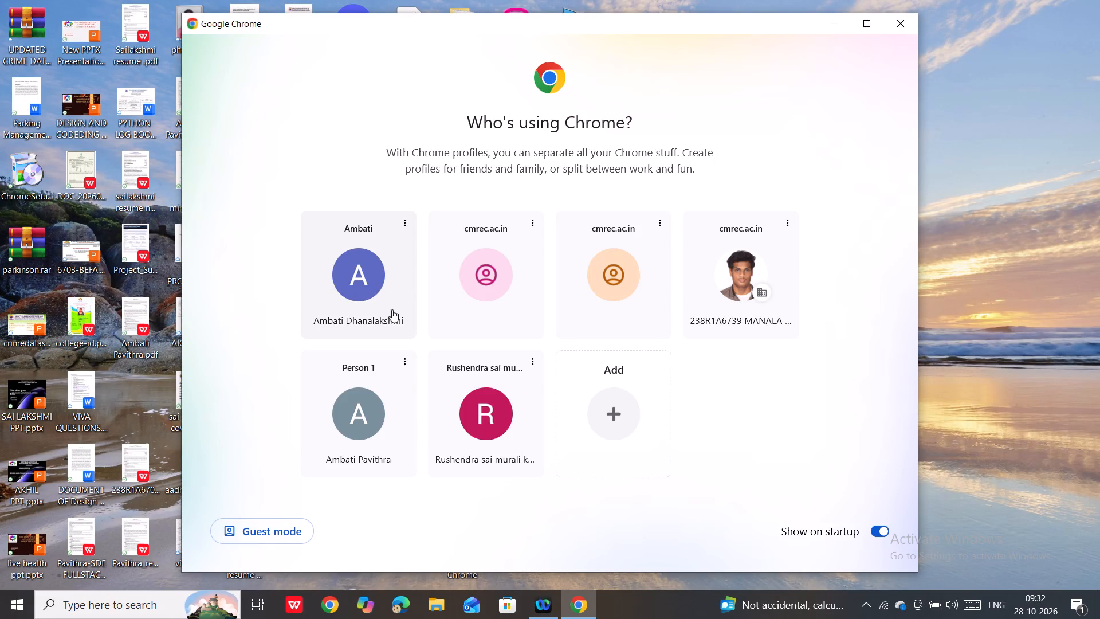
Open the Person 1 Chrome profile, search Google for ilovepdf, and go to the iLovePDF website.
{"action": "double_click", "coordinate": [348, 452]}
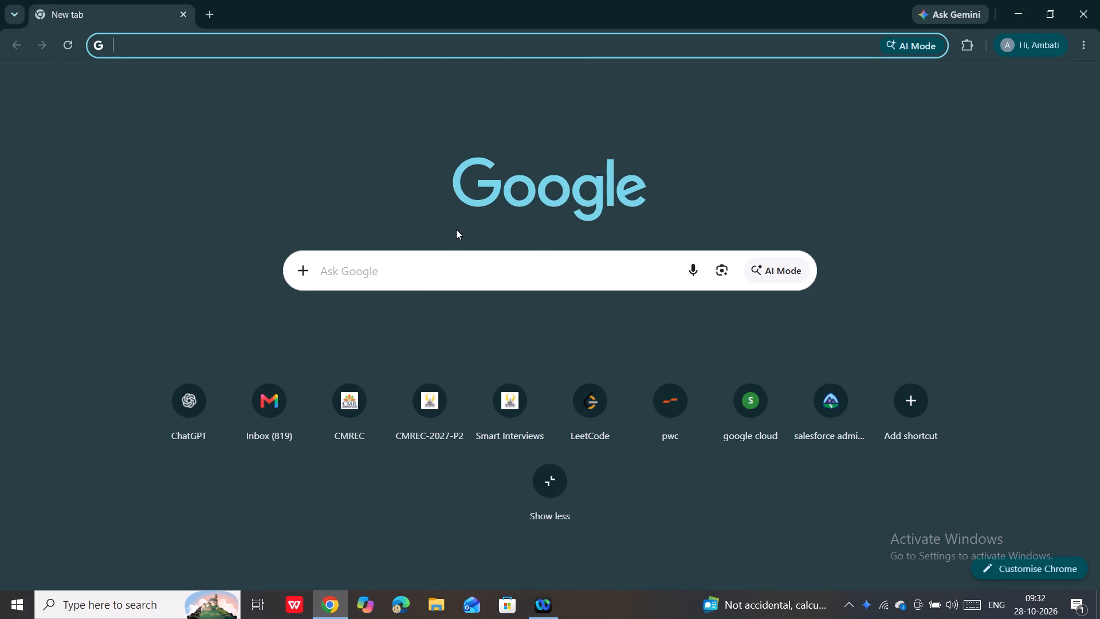
{"action": "left_click", "coordinate": [431, 283]}
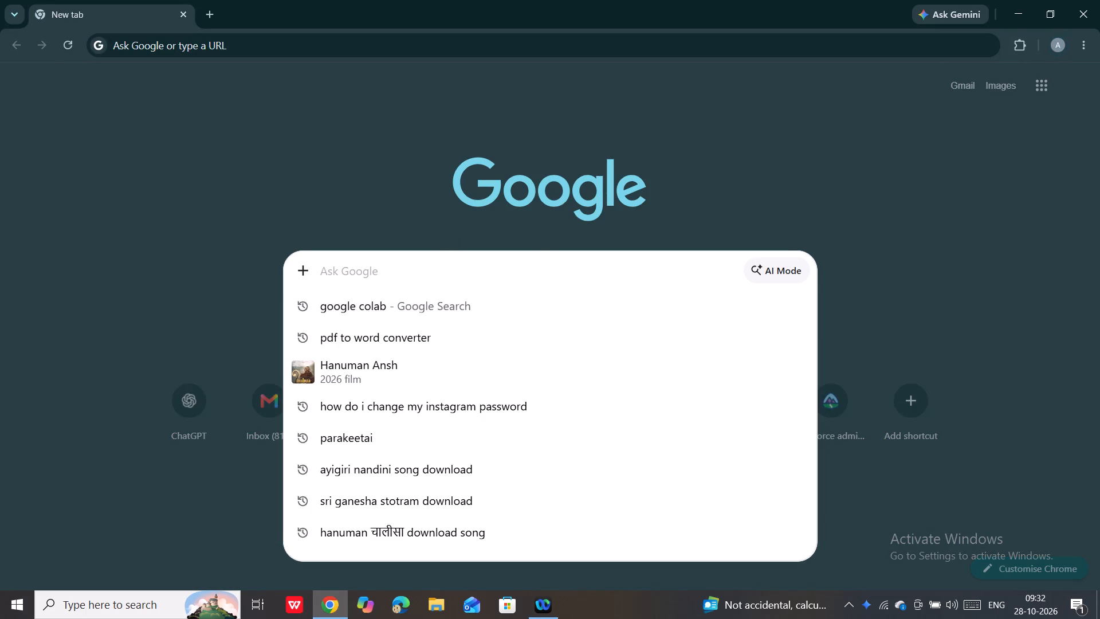
{"action": "type", "text": "il"}
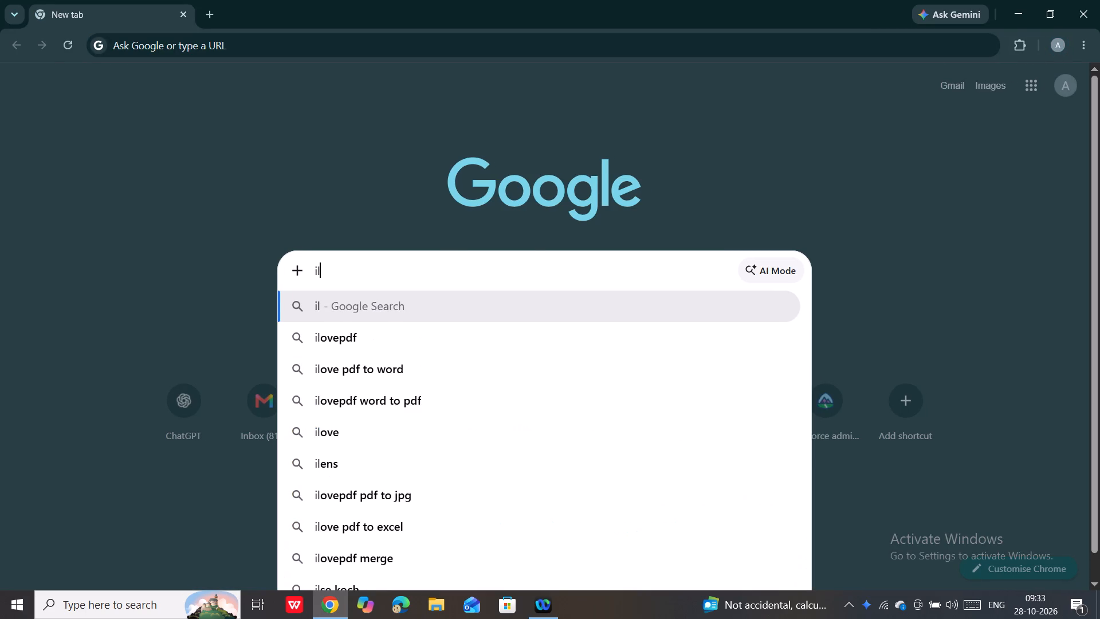
{"action": "left_click", "coordinate": [396, 336]}
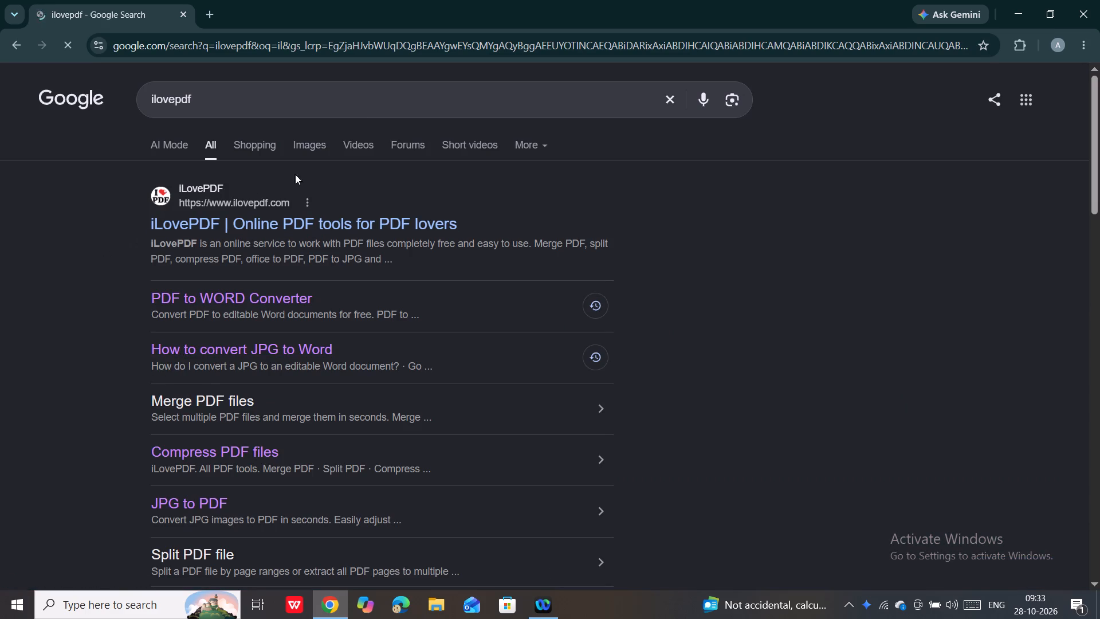
{"action": "left_click", "coordinate": [280, 220]}
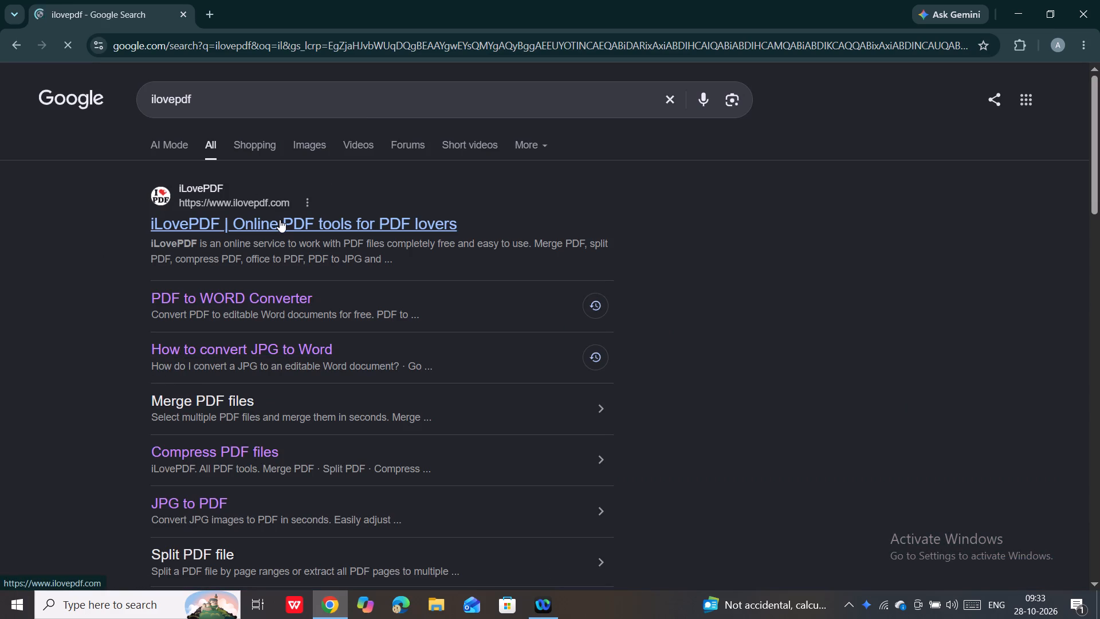
{"action": "double_click", "coordinate": [280, 220]}
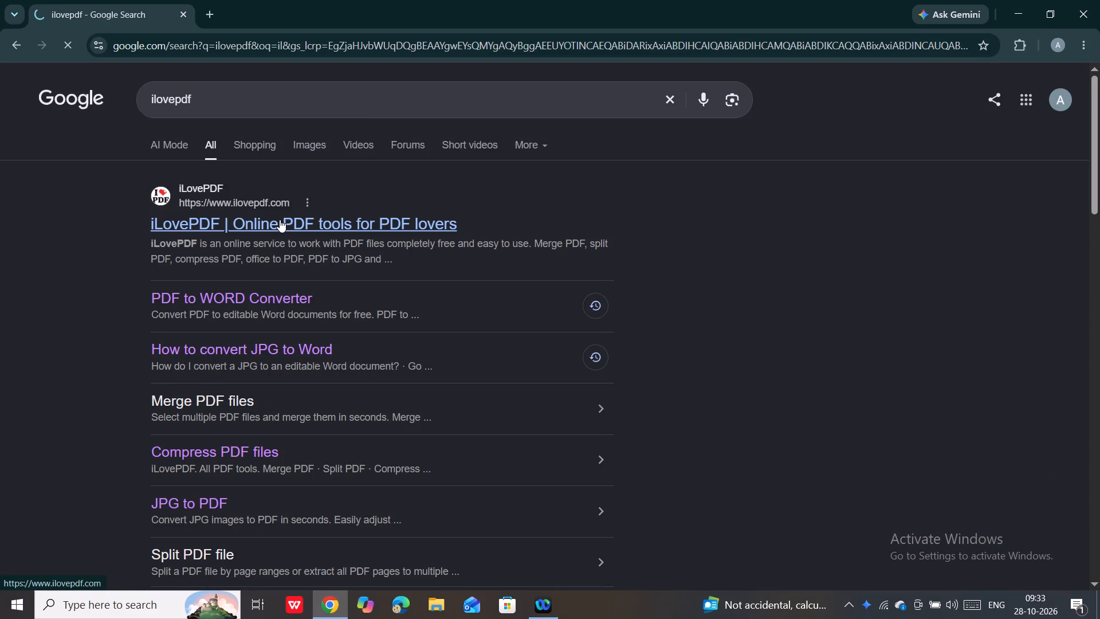
{"action": "triple_click", "coordinate": [279, 220]}
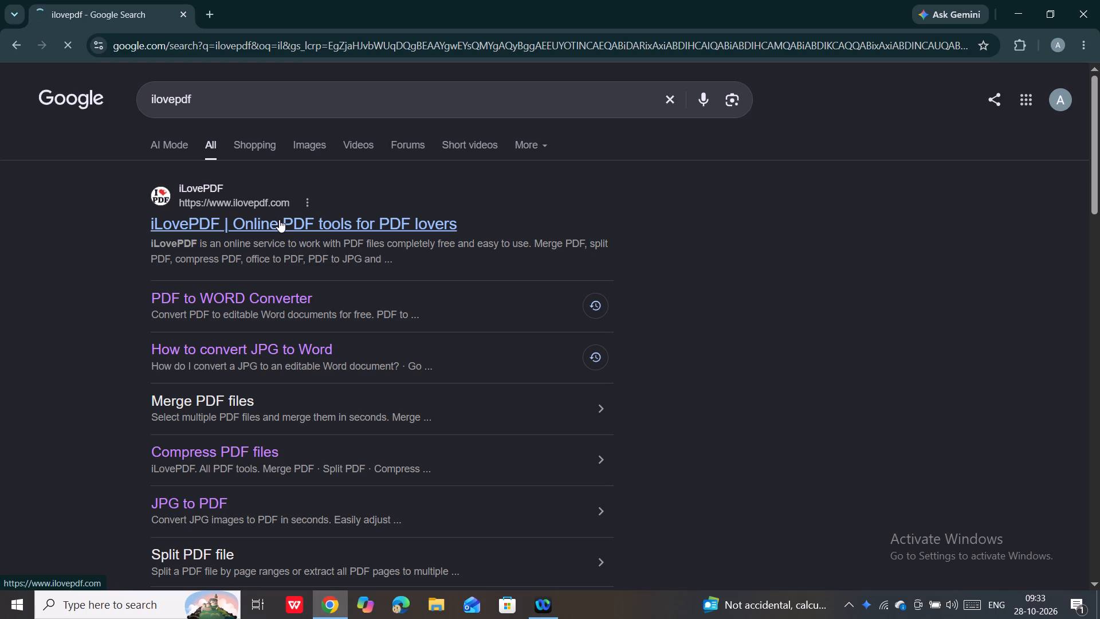
{"action": "triple_click", "coordinate": [279, 220]}
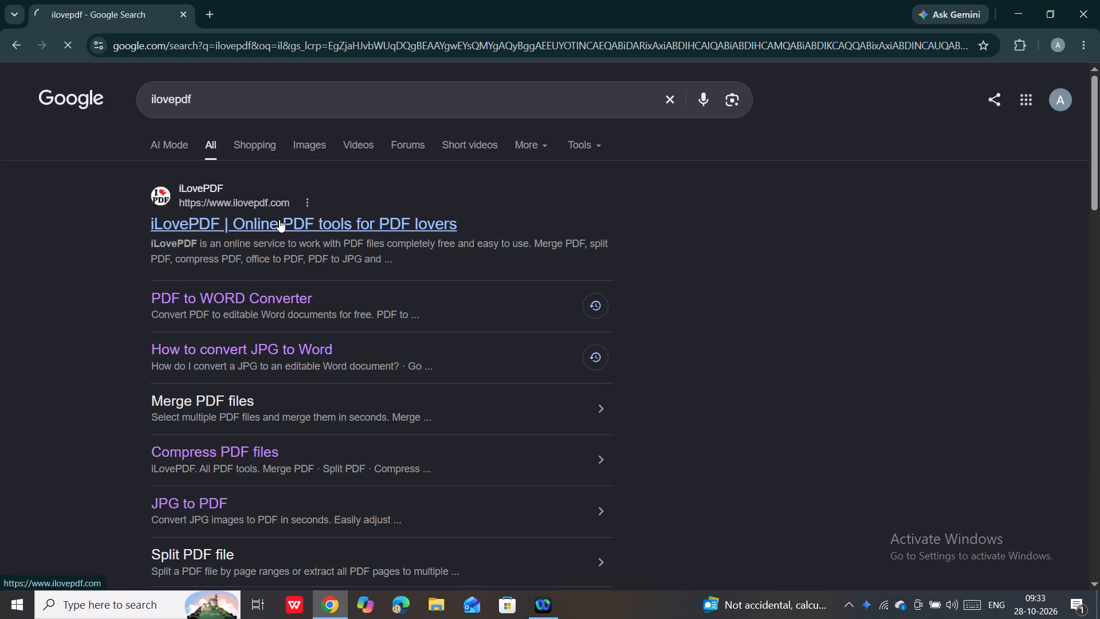
{"action": "double_click", "coordinate": [279, 220]}
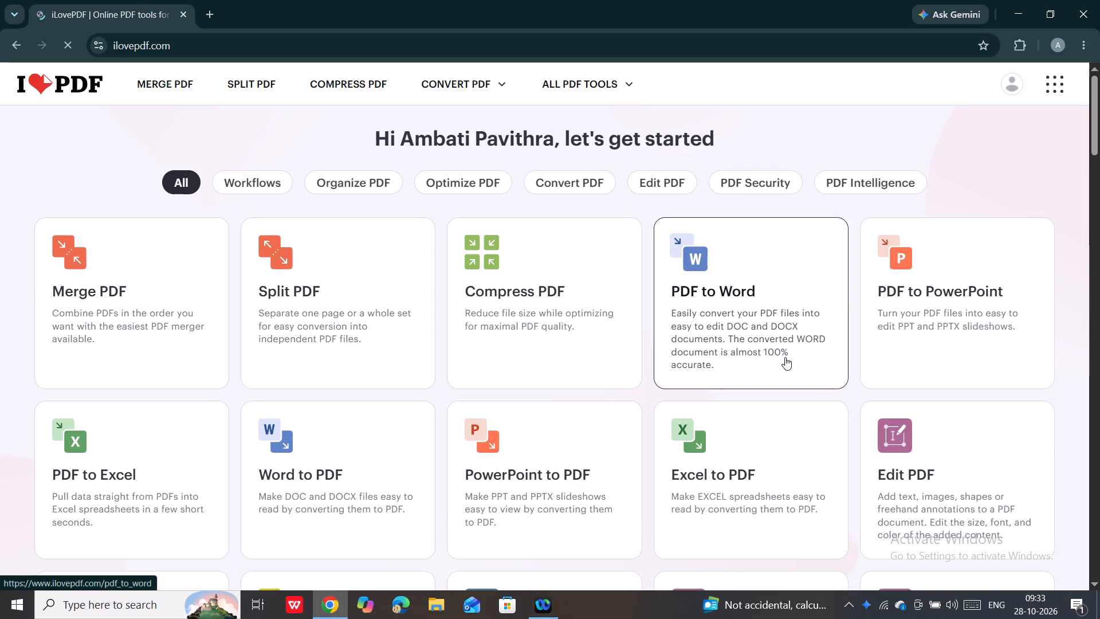
Convert the "PPT front pages" PDF from the Downloads folder to Word with the PDF to Word tool.
{"action": "double_click", "coordinate": [776, 316]}
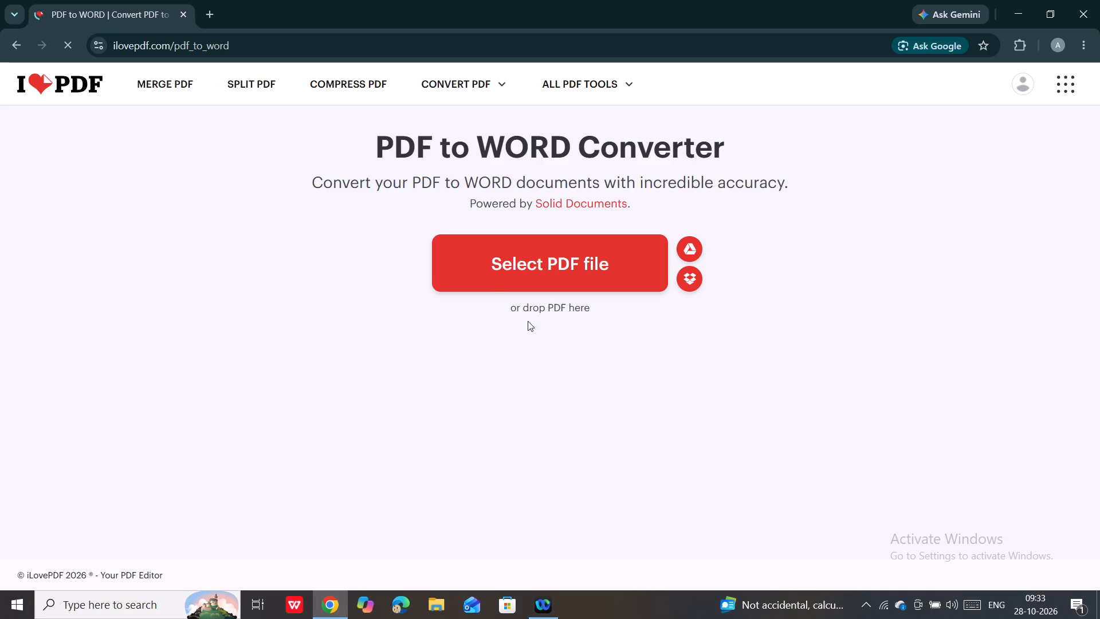
{"action": "left_click", "coordinate": [496, 245]}
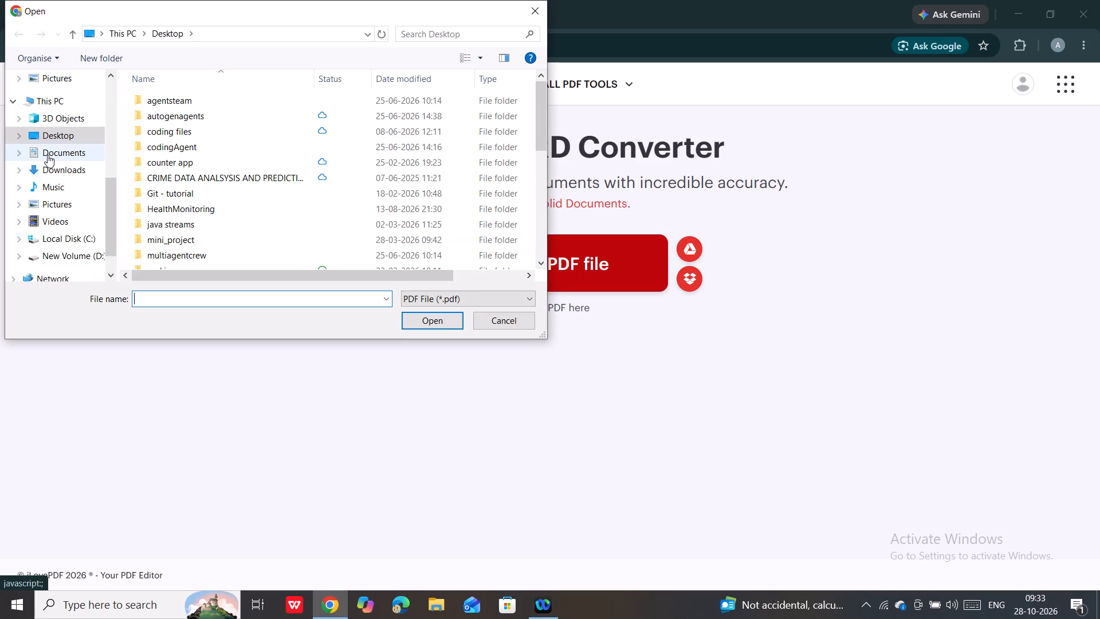
{"action": "double_click", "coordinate": [49, 166]}
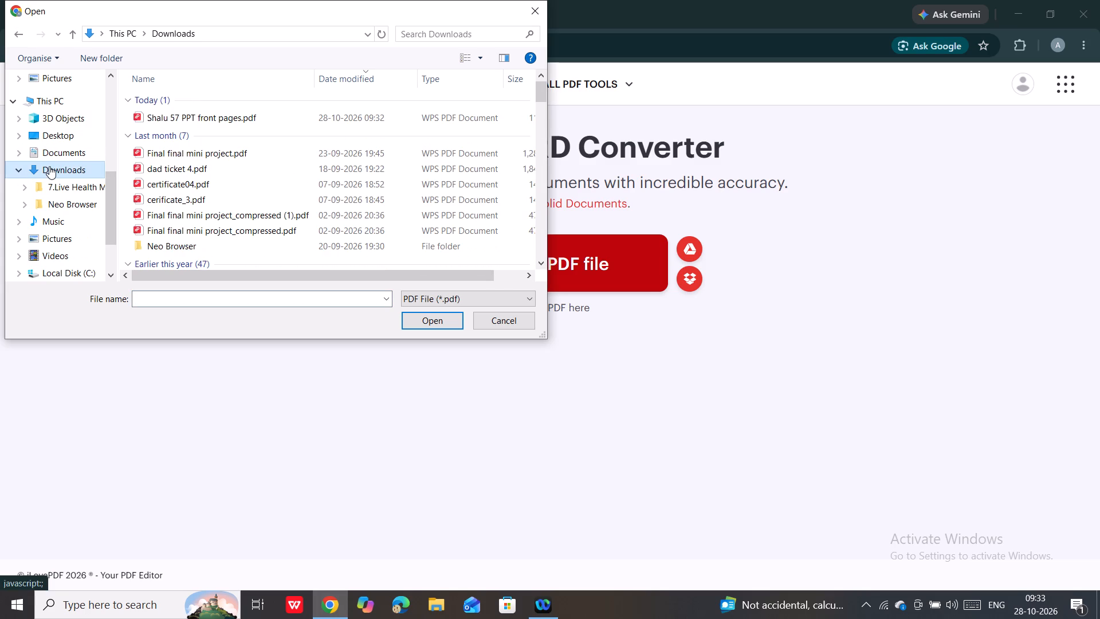
{"action": "double_click", "coordinate": [219, 109]}
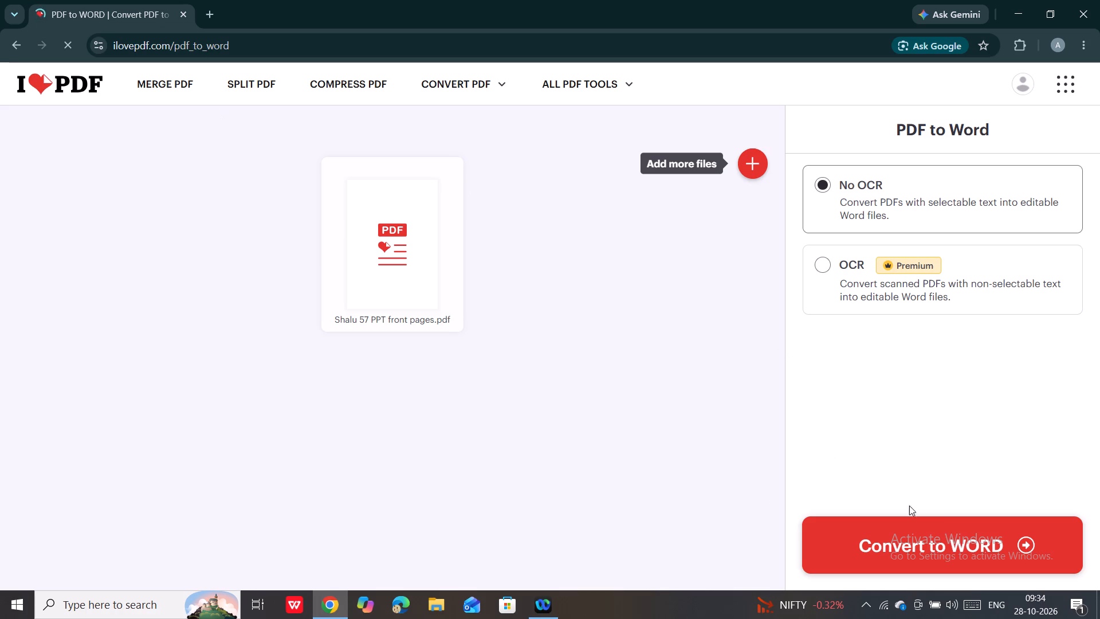
{"action": "left_click", "coordinate": [923, 552]}
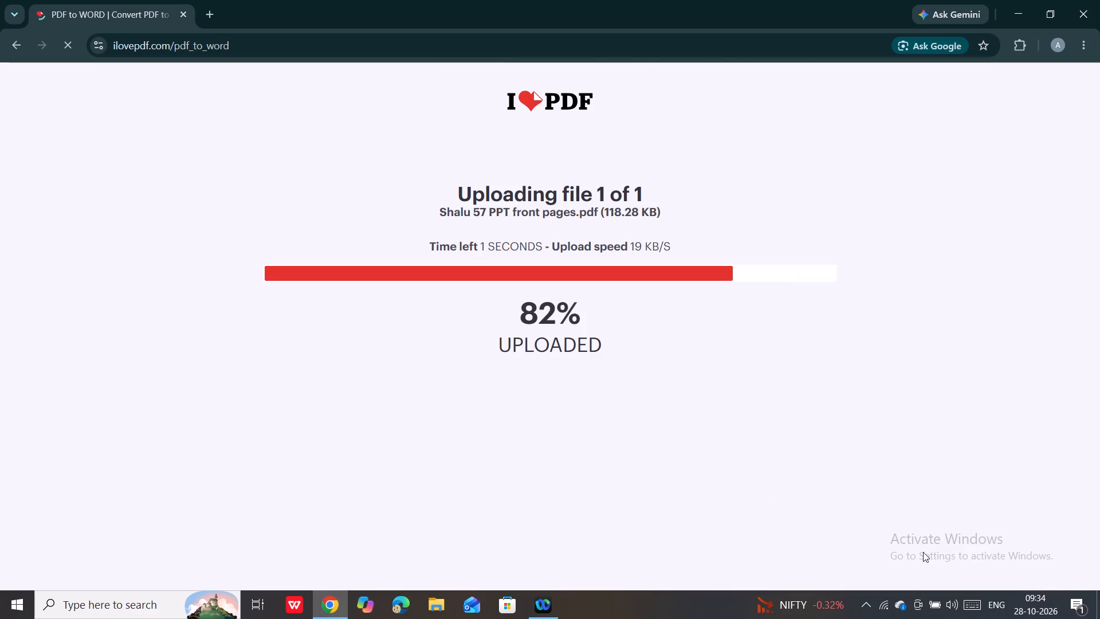
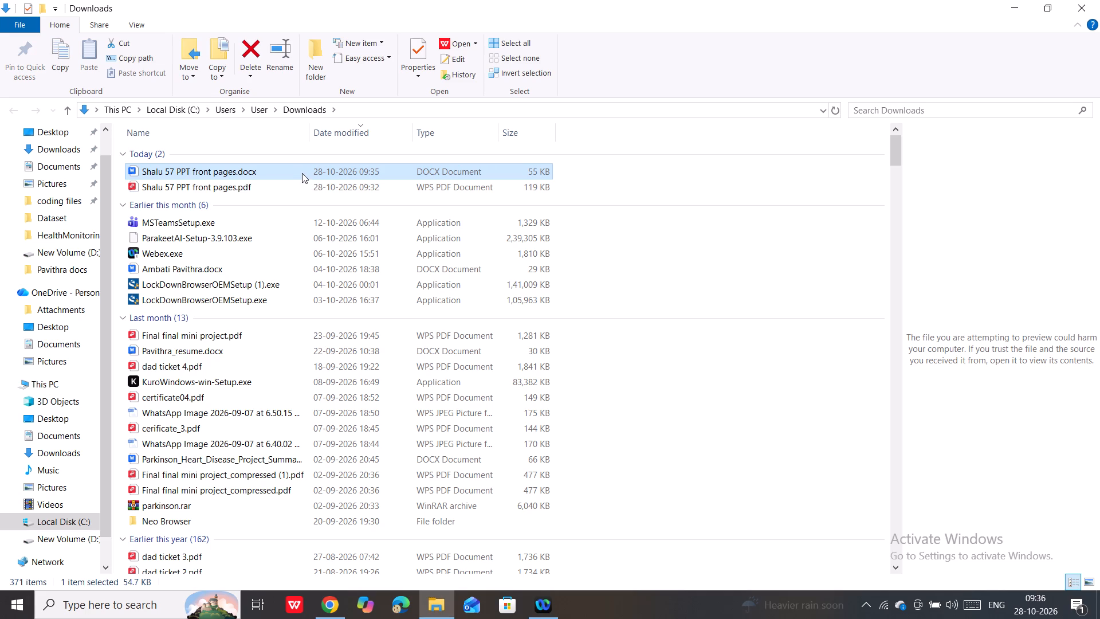
{"action": "double_click", "coordinate": [302, 173]}
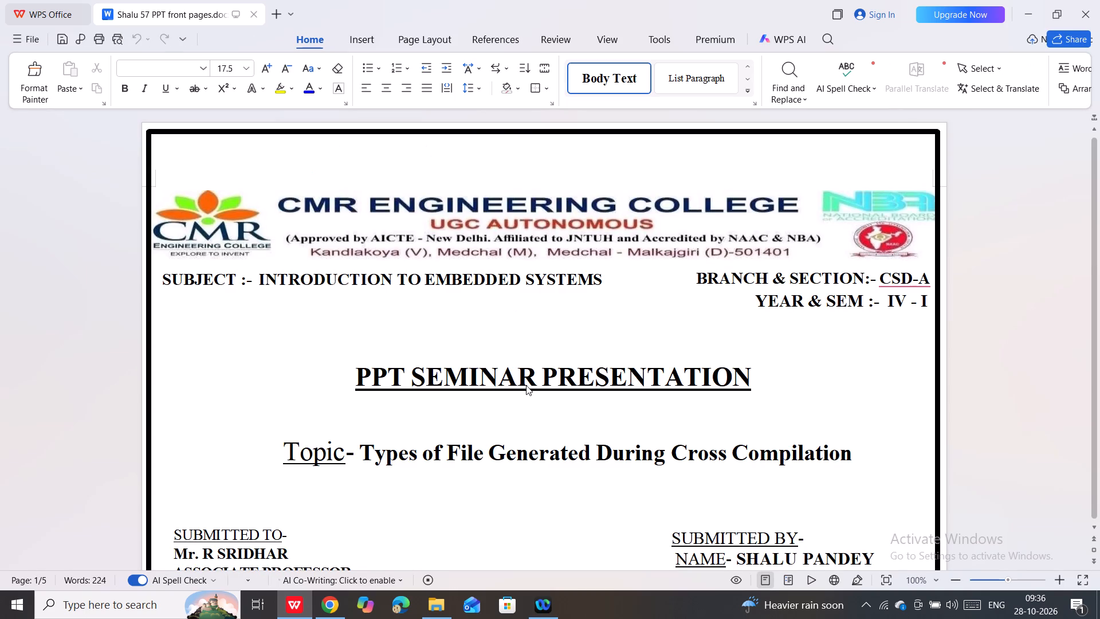
Look through the converted document's front pages, examining the subject, topic and submission details and checking that the text is selectable.
{"action": "left_click_drag", "start_coordinate": [526, 369], "coordinate": [527, 361]}
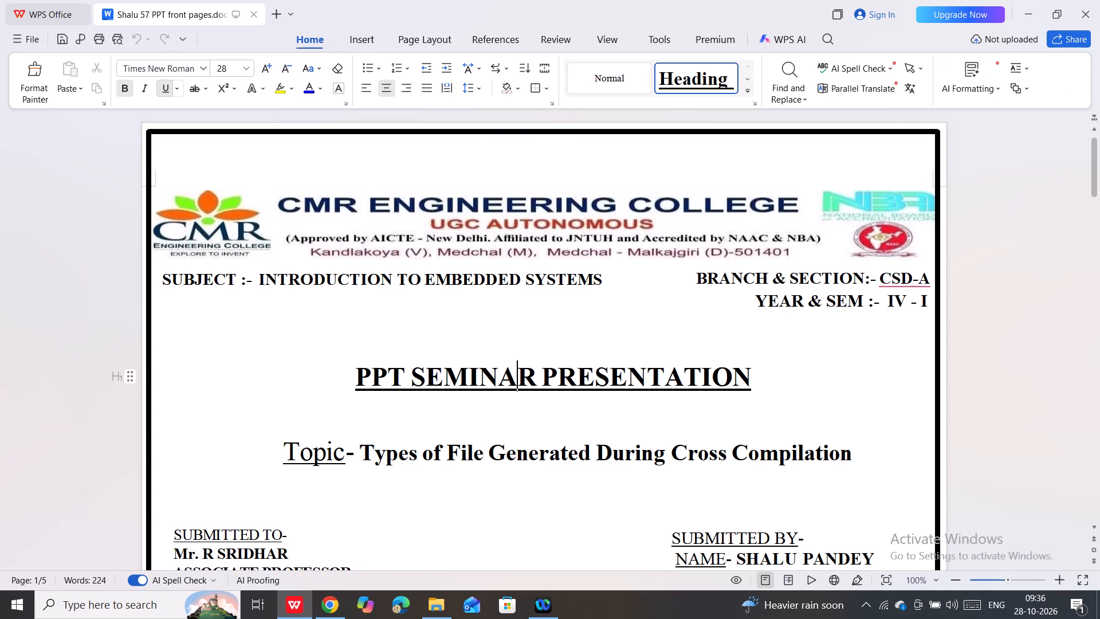
{"action": "left_click_drag", "start_coordinate": [624, 491], "coordinate": [590, 612]}
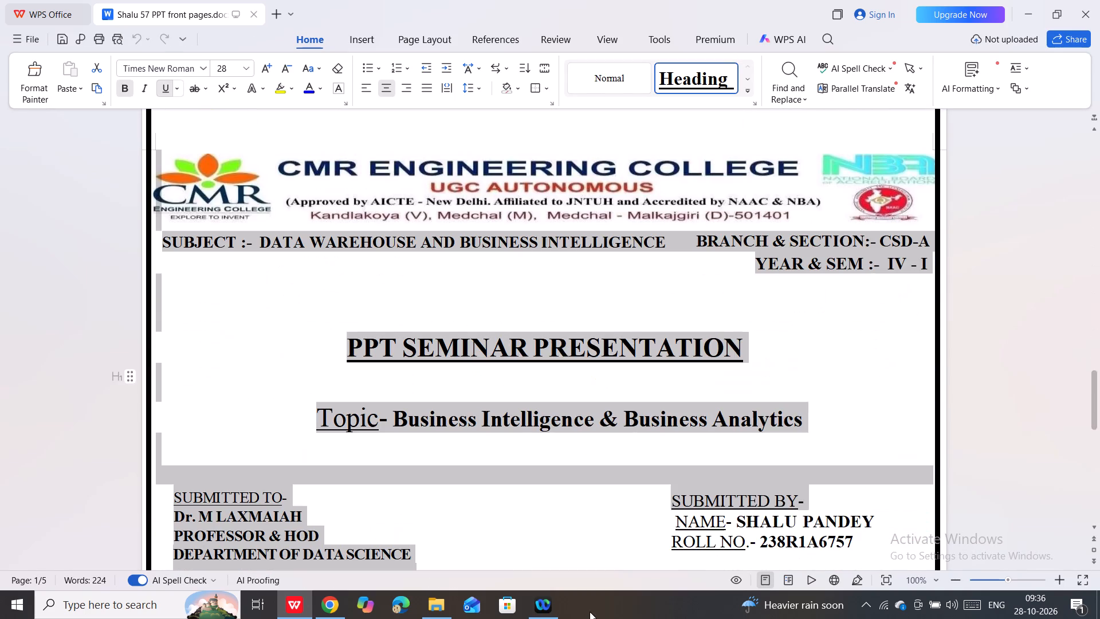
{"action": "left_click", "coordinate": [999, 341]}
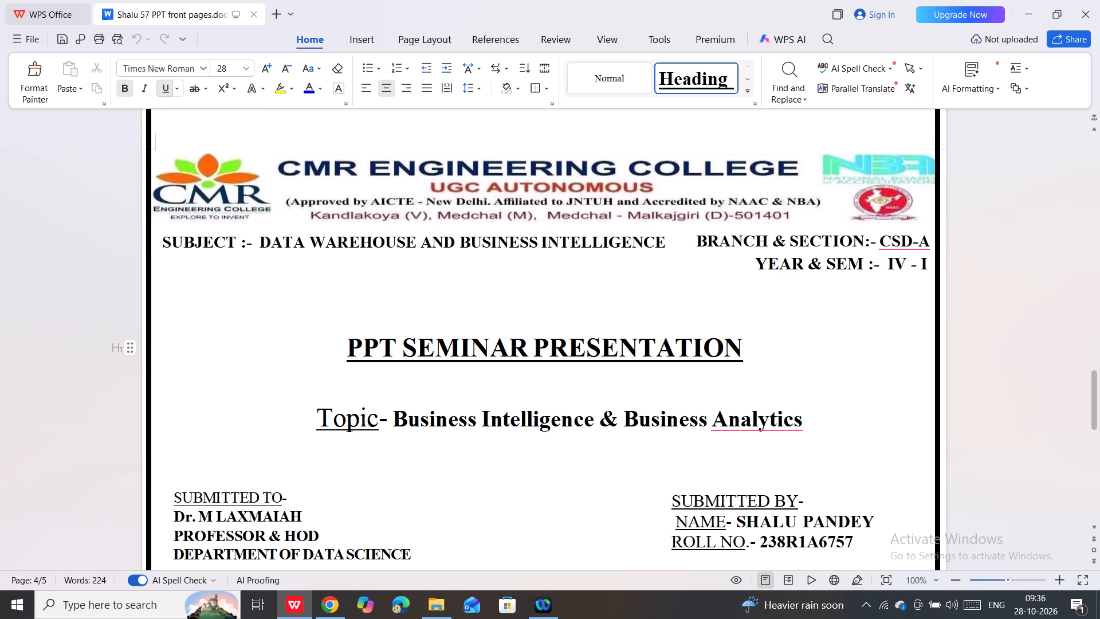
{"action": "left_click_drag", "start_coordinate": [461, 476], "coordinate": [462, 467]}
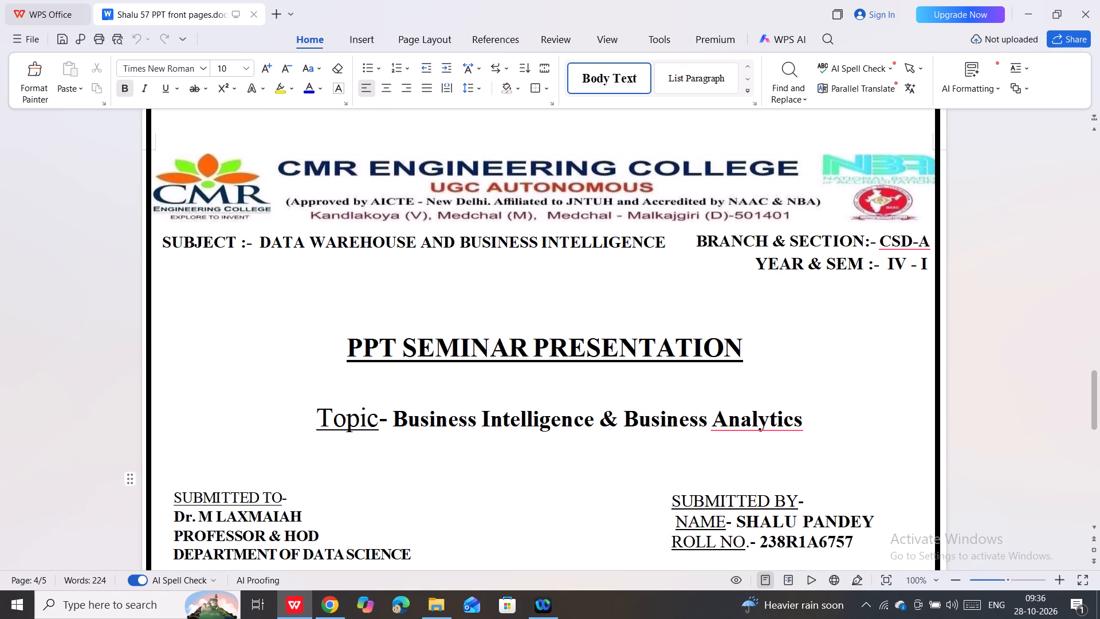
{"action": "left_click", "coordinate": [523, 399]}
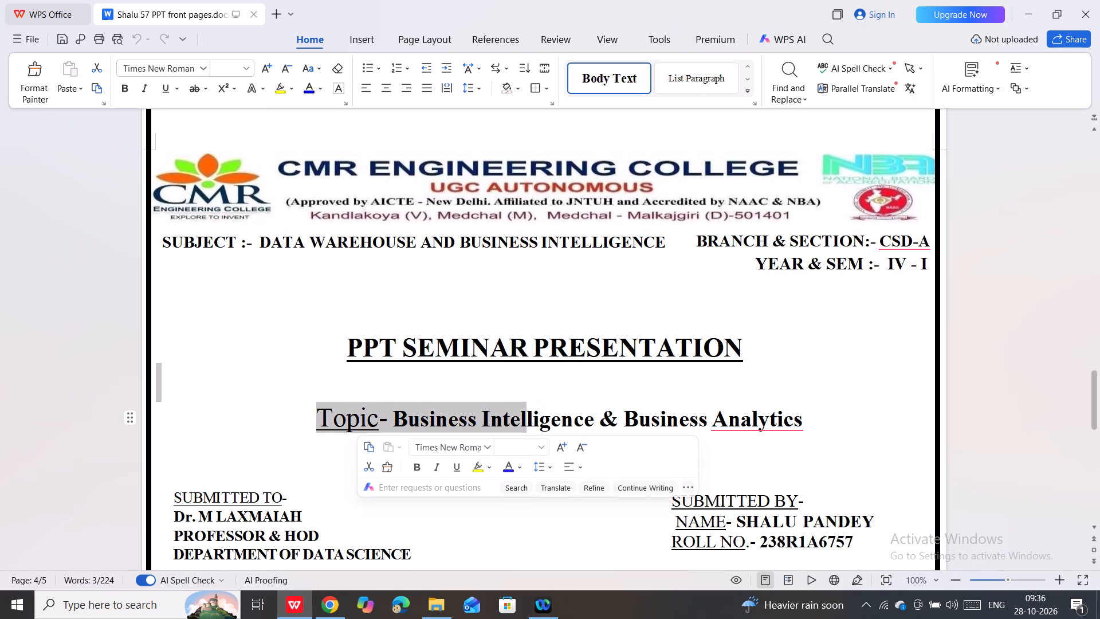
{"action": "left_click", "coordinate": [1059, 263]}
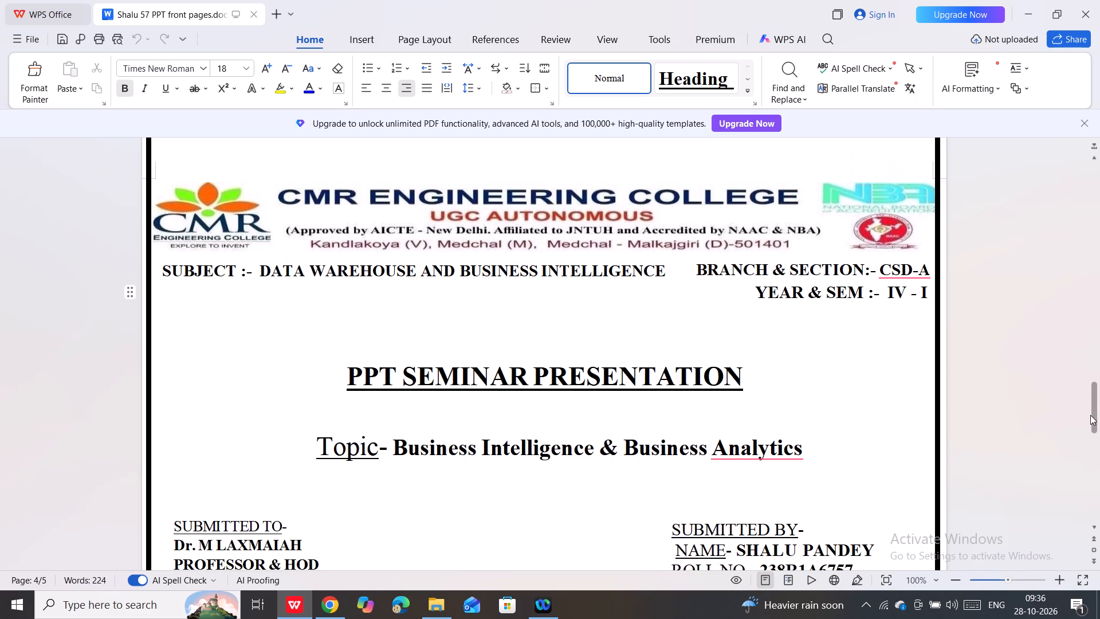
{"action": "left_click_drag", "start_coordinate": [1090, 415], "coordinate": [1087, 339]}
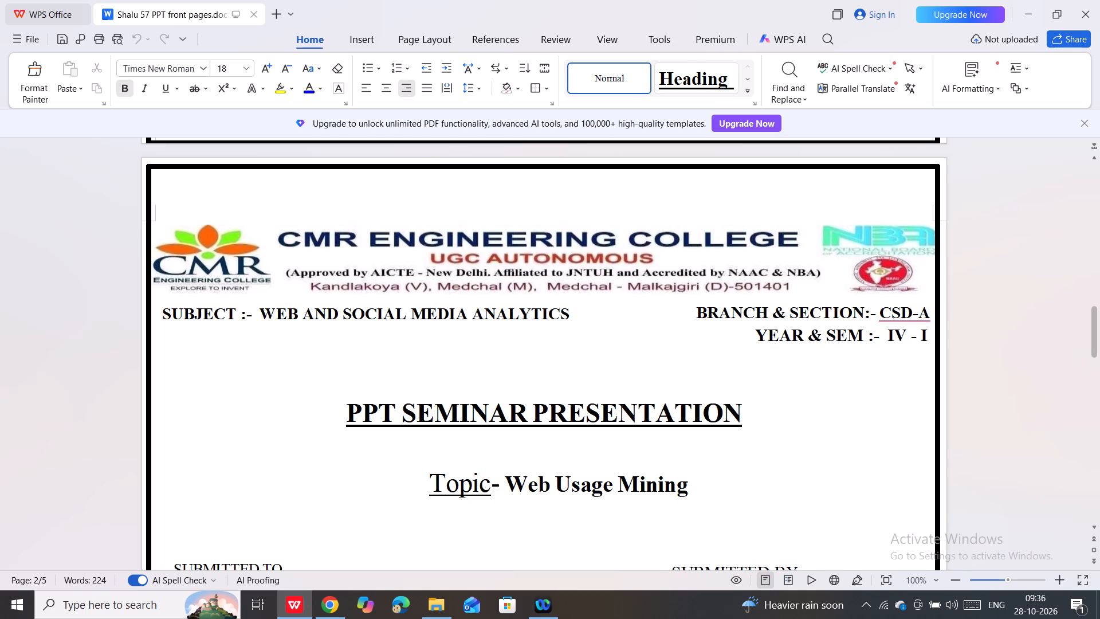
{"action": "left_click_drag", "start_coordinate": [755, 538], "coordinate": [768, 501]}
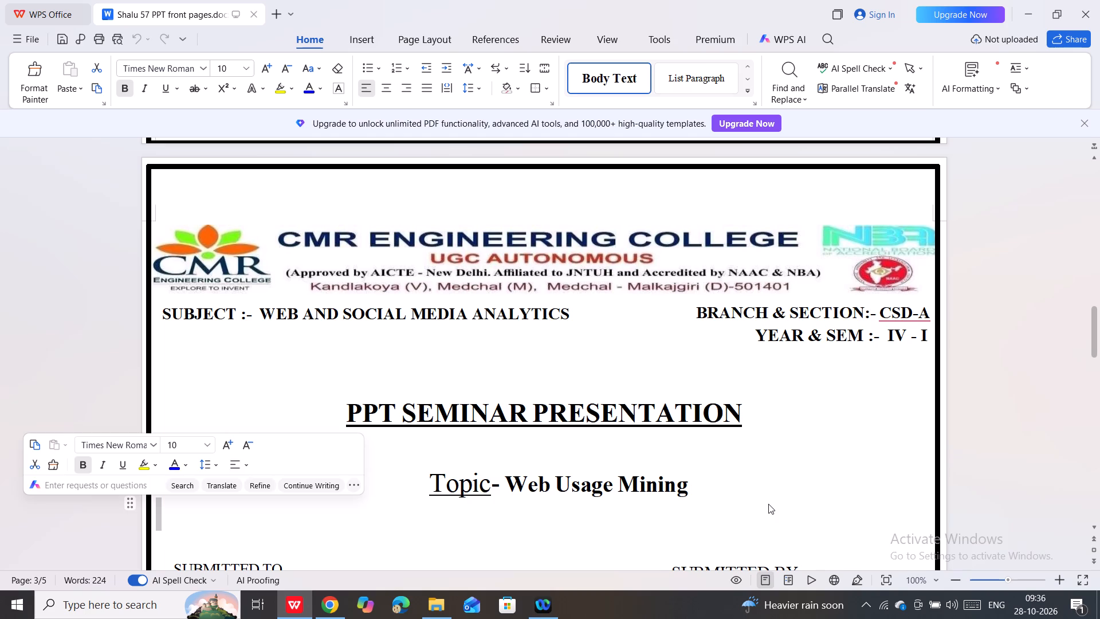
{"action": "left_click", "coordinate": [823, 330]}
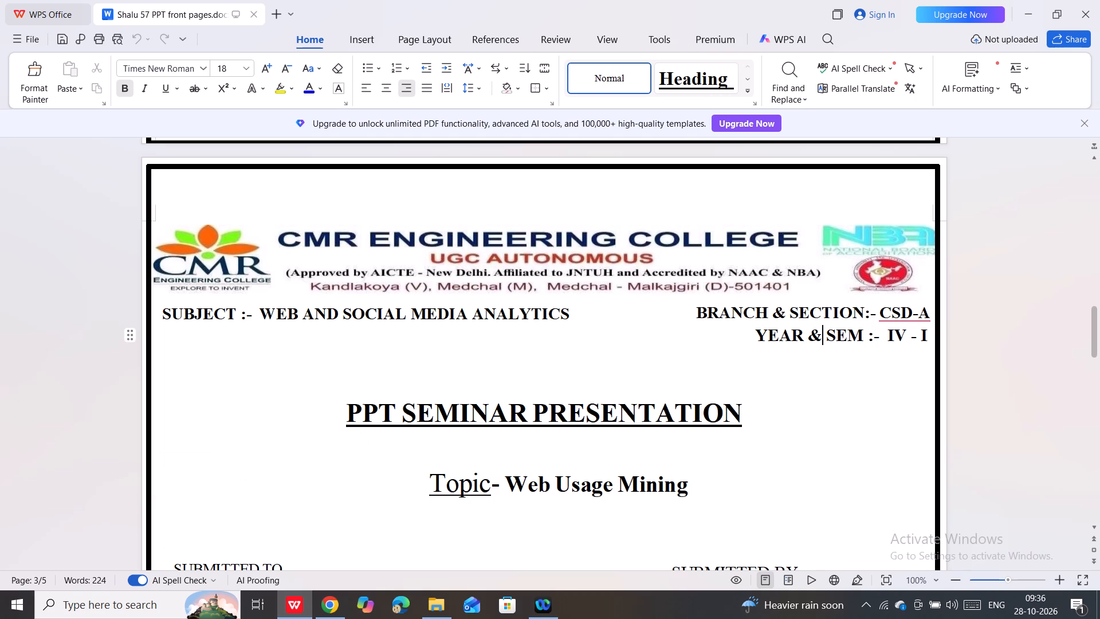
{"action": "left_click", "coordinate": [698, 478]}
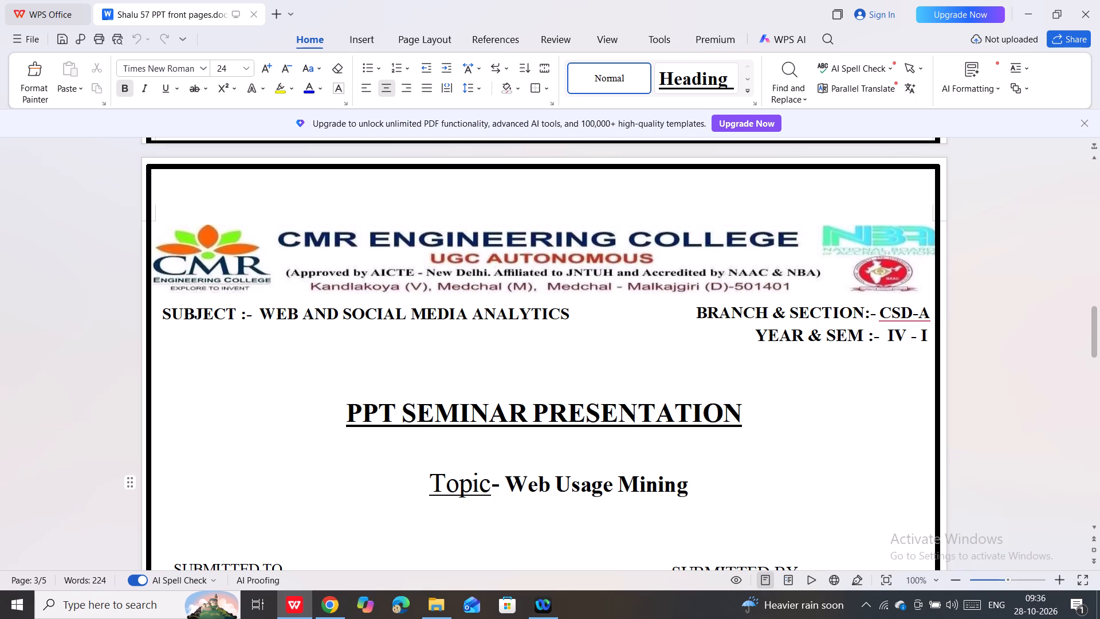
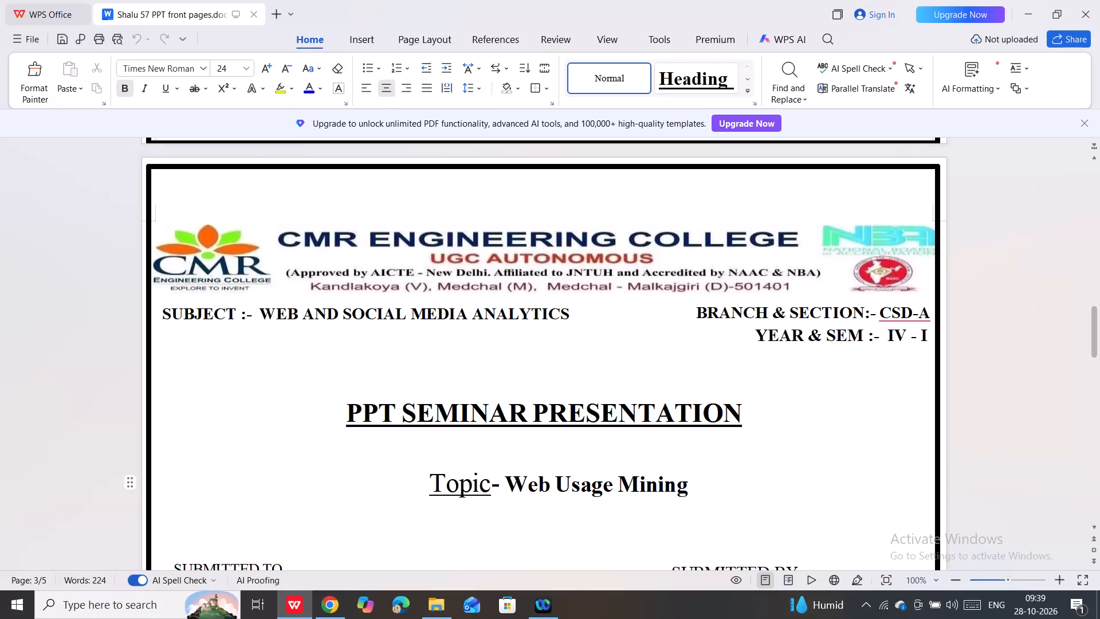
Look back through the converted front pages, examining each page's subject, topic, section and submission details and testing text selection.
{"action": "left_click_drag", "start_coordinate": [707, 359], "coordinate": [714, 330]}
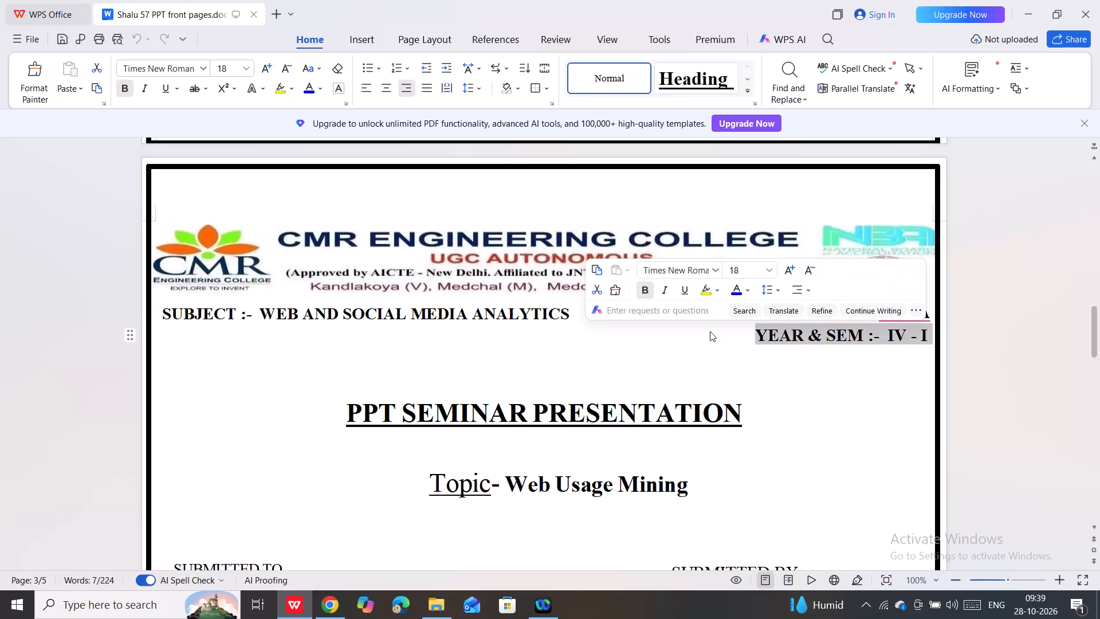
{"action": "left_click", "coordinate": [1033, 449]}
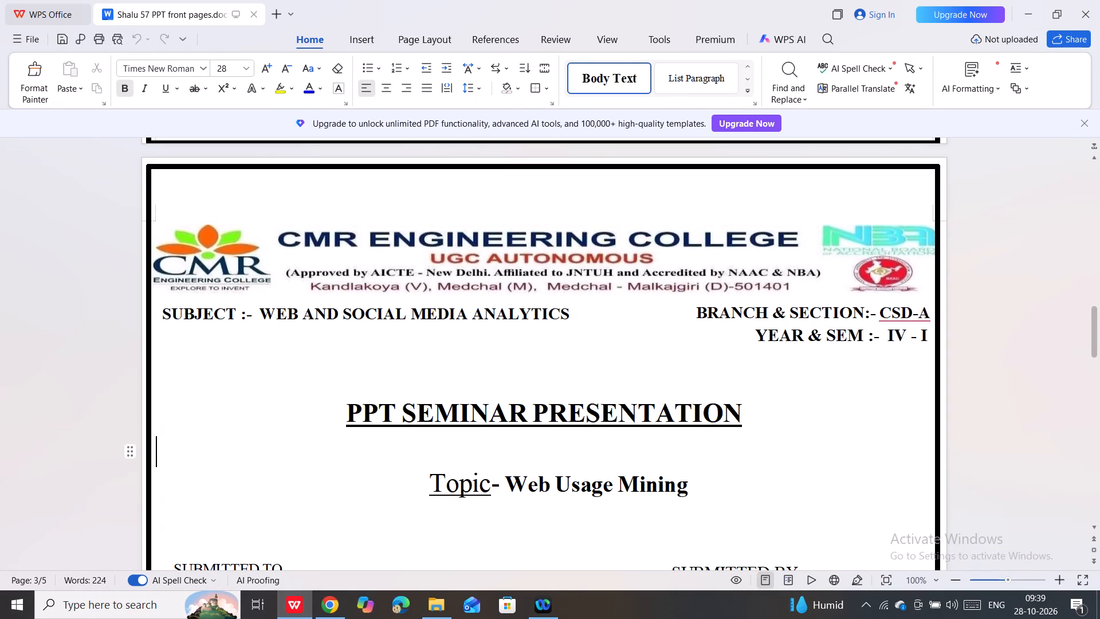
{"action": "double_click", "coordinate": [1094, 352]}
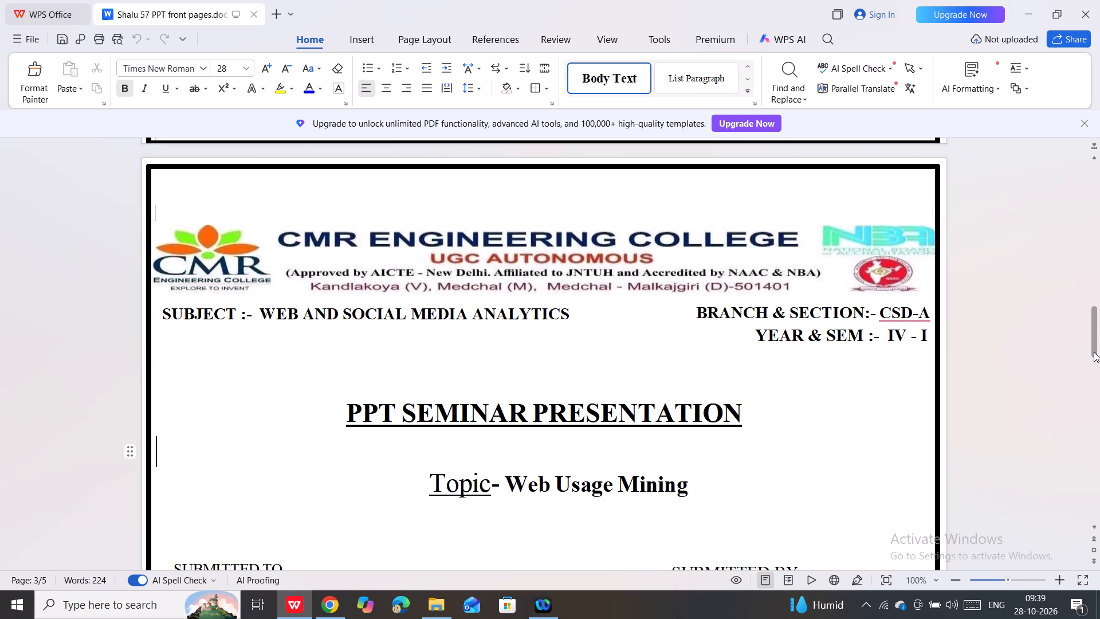
{"action": "left_click_drag", "start_coordinate": [1094, 322], "coordinate": [1091, 254]}
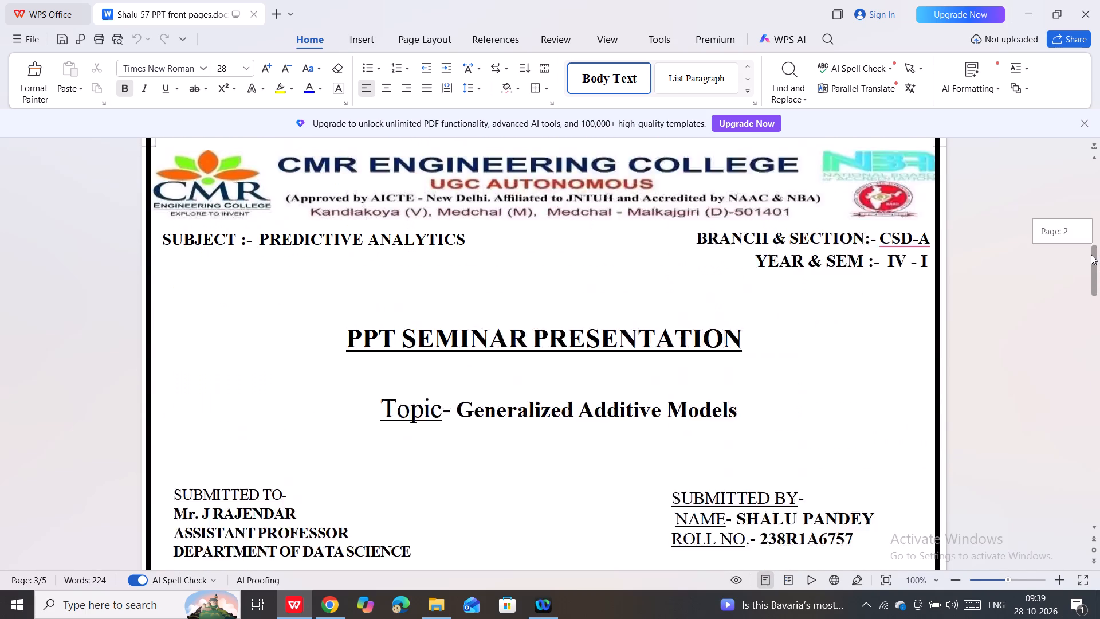
{"action": "left_click_drag", "start_coordinate": [1091, 254], "coordinate": [1088, 250]}
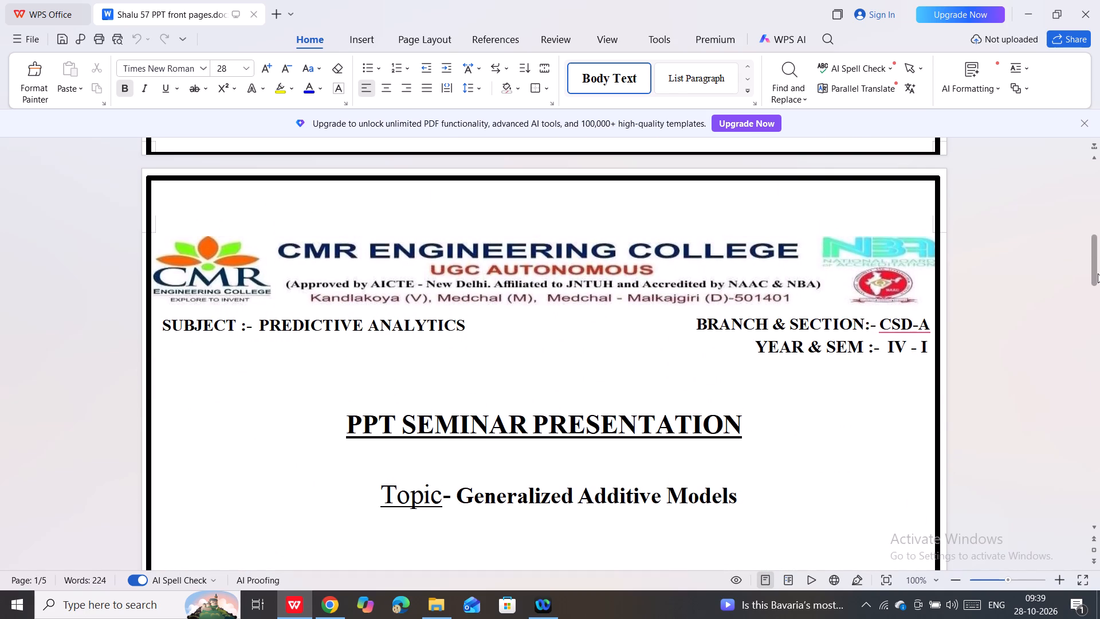
{"action": "left_click_drag", "start_coordinate": [1094, 271], "coordinate": [1099, 205]}
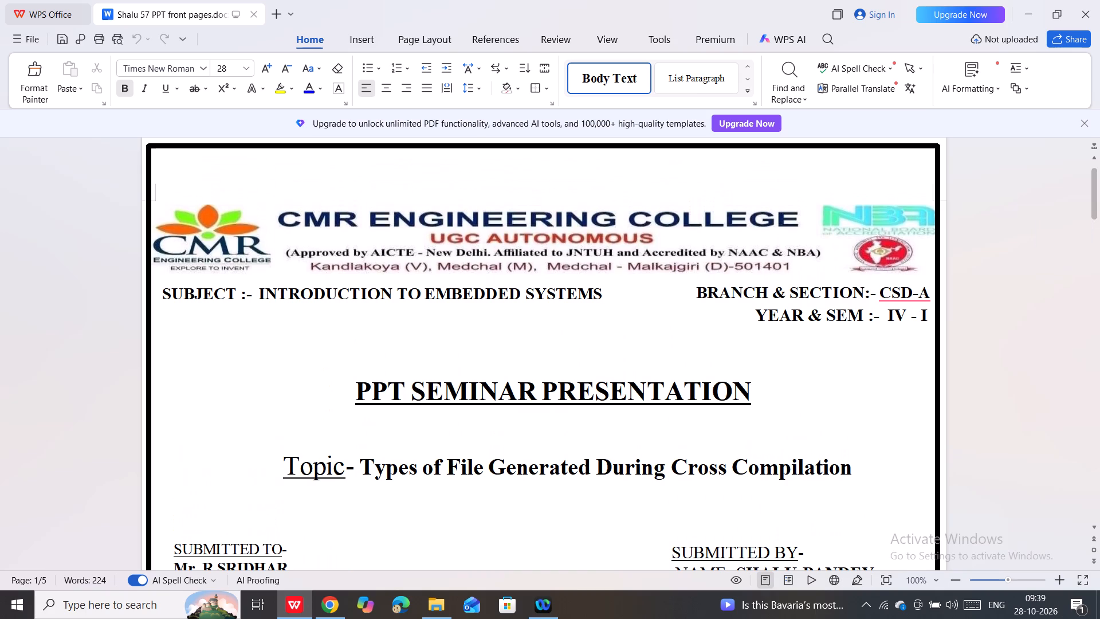
{"action": "left_click_drag", "start_coordinate": [834, 467], "coordinate": [838, 424]}
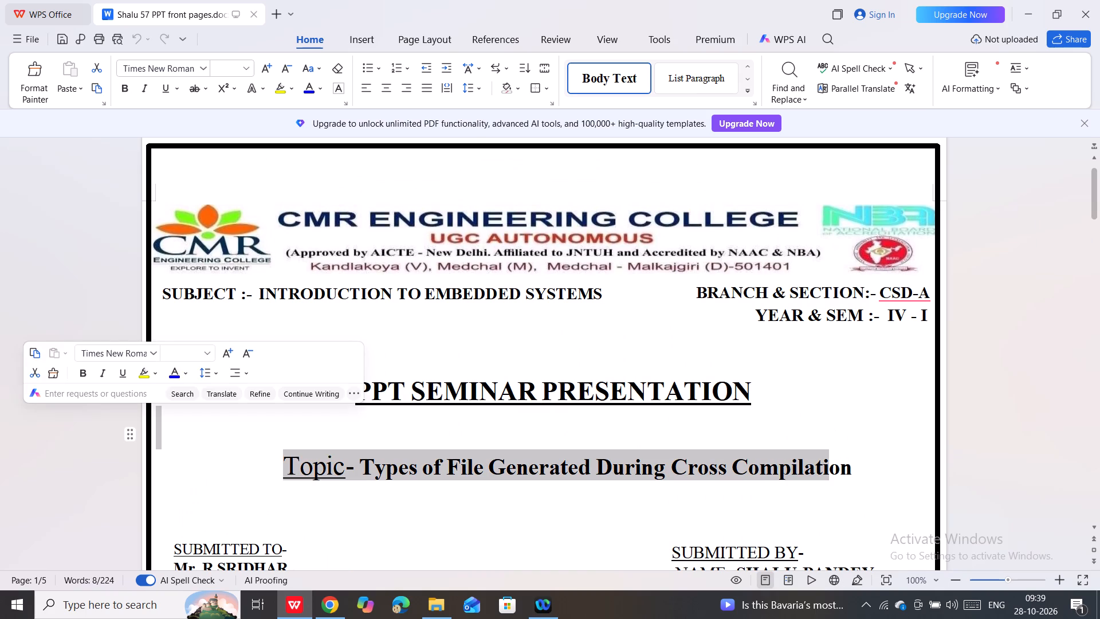
{"action": "left_click", "coordinate": [867, 516]}
{"action": "double_click", "coordinate": [855, 524]}
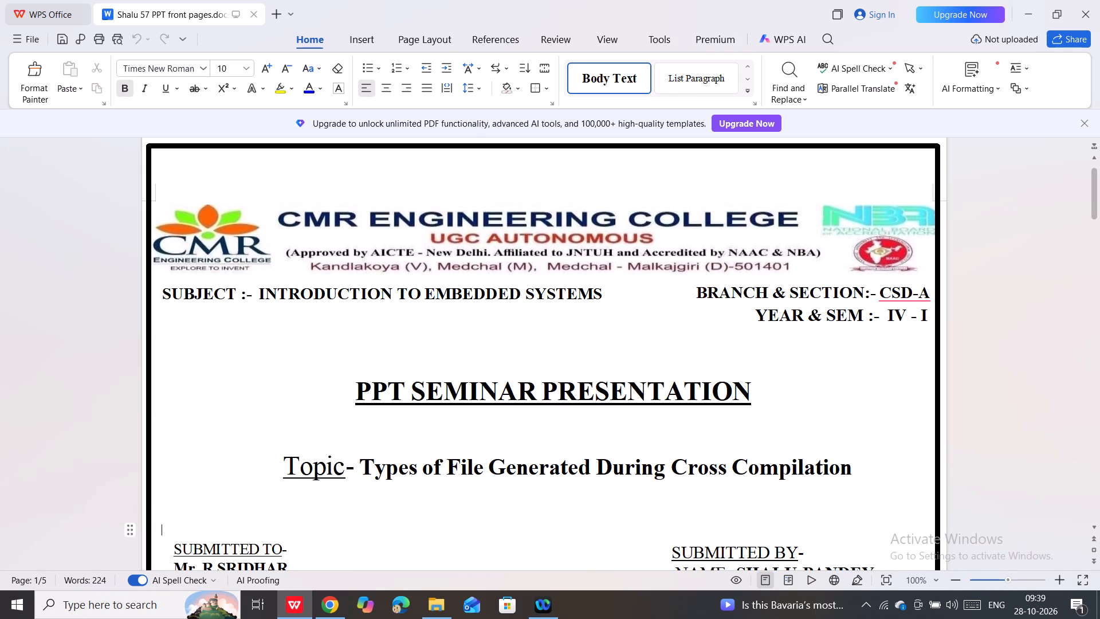
{"action": "left_click_drag", "start_coordinate": [826, 358], "coordinate": [814, 374]}
{"action": "key", "text": "Down"}
{"action": "key", "text": "Down"}
{"action": "key", "text": "Down"}
{"action": "key", "text": "Down"}
{"action": "key", "text": "Down"}
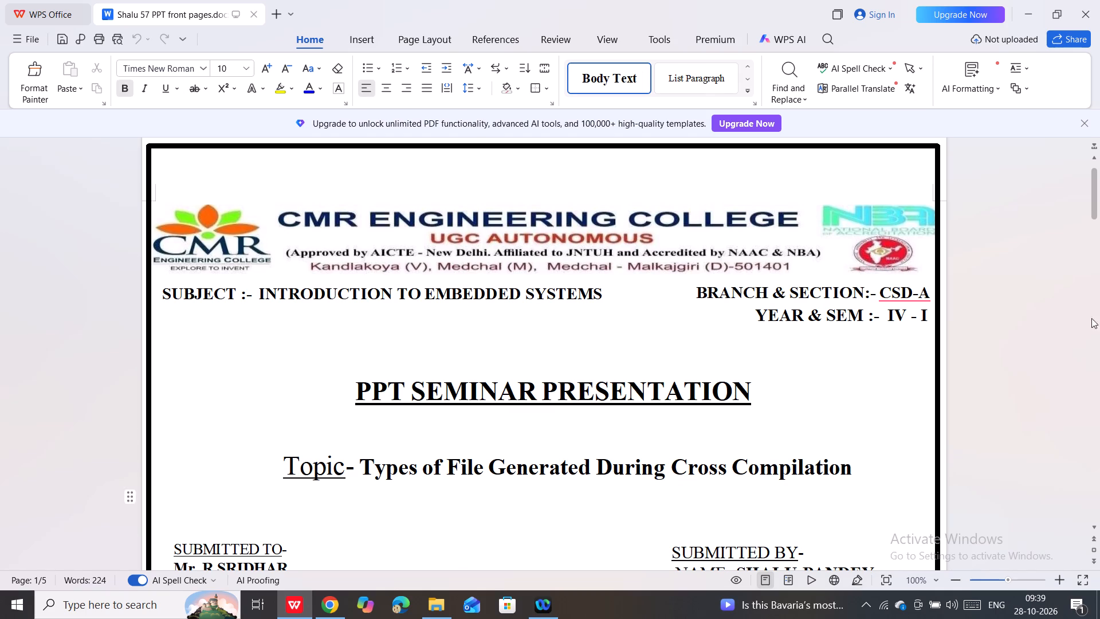
{"action": "left_click_drag", "start_coordinate": [969, 305], "coordinate": [964, 285]}
{"action": "left_click", "coordinate": [870, 467]}
{"action": "left_click_drag", "start_coordinate": [869, 475], "coordinate": [883, 425]}
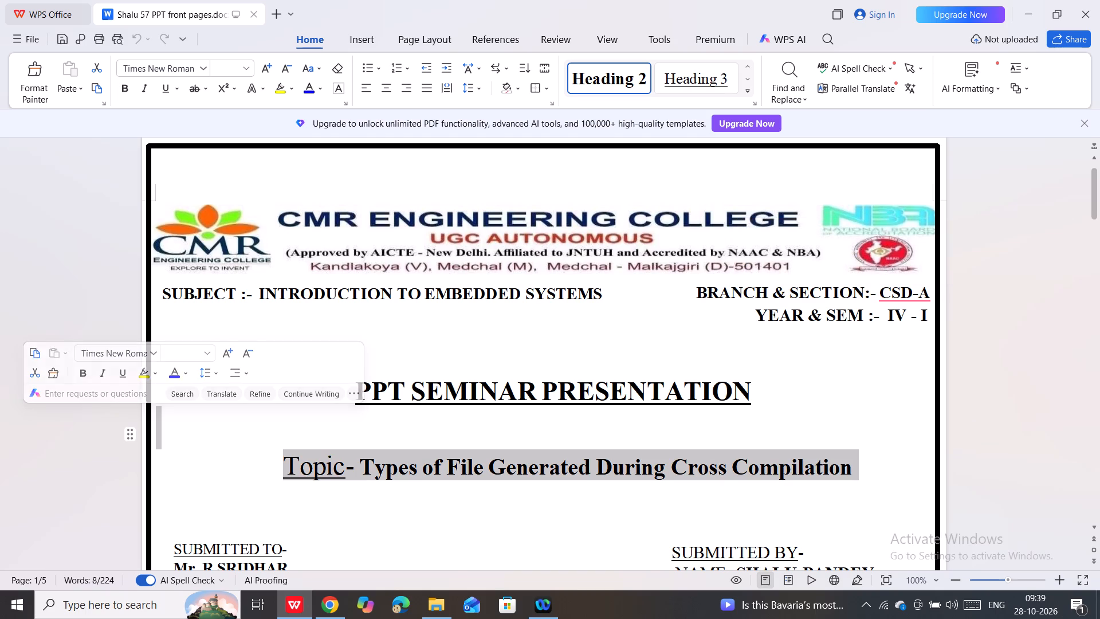
{"action": "left_click", "coordinate": [849, 562]}
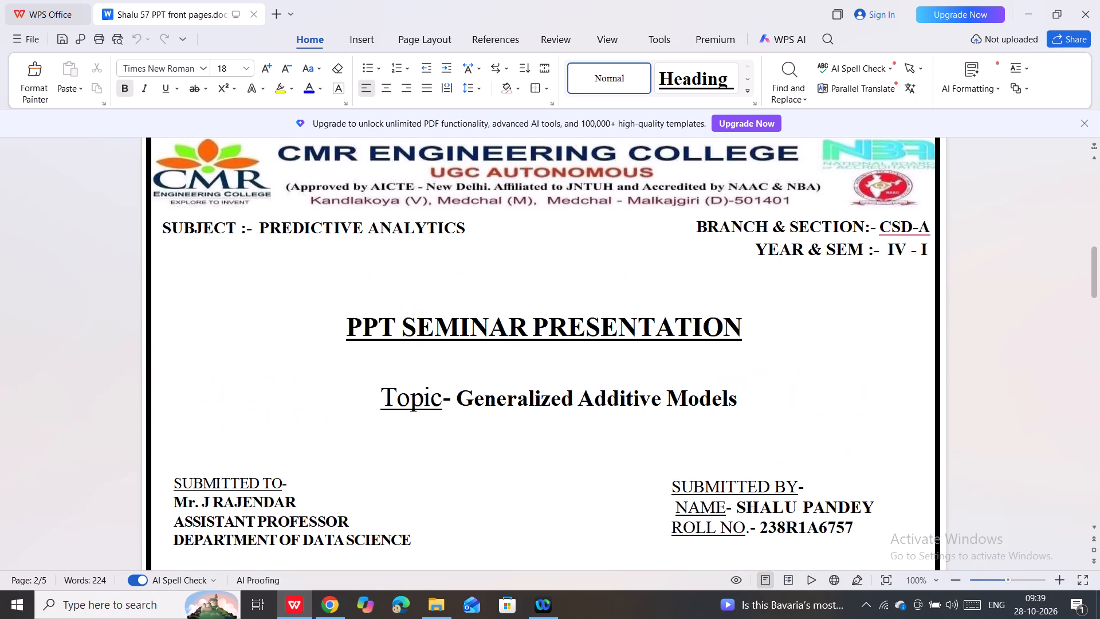
Delete the existing student name after NAME in the submitted-by block of the Predictive Analytics front page.
{"action": "left_click", "coordinate": [880, 508]}
{"action": "key", "text": "BackSpace"}
{"action": "key", "text": "BackSpace"}
{"action": "key", "text": "BackSpace"}
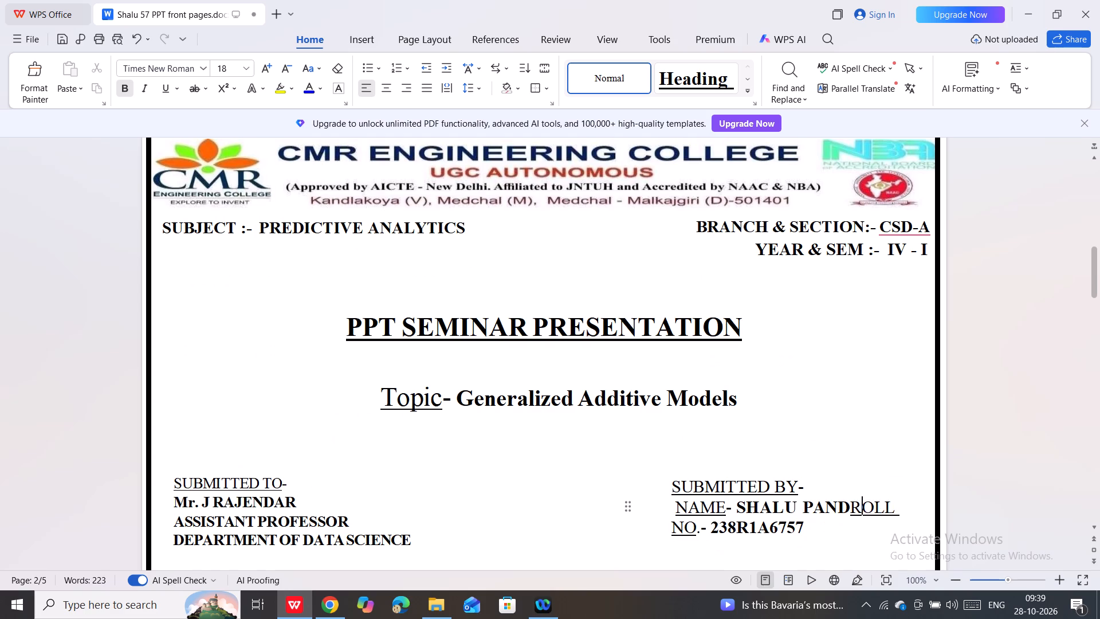
{"action": "key", "text": "BackSpace"}
{"action": "key", "text": "BackSpace"}
{"action": "key", "text": "BackSpace"}
{"action": "key", "text": "BackSpace"}
{"action": "key", "text": "BackSpace"}
{"action": "key", "text": "BackSpace"}
{"action": "key", "text": "BackSpace"}
{"action": "key", "text": "BackSpace"}
{"action": "key", "text": "BackSpace"}
{"action": "key", "text": "BackSpace"}
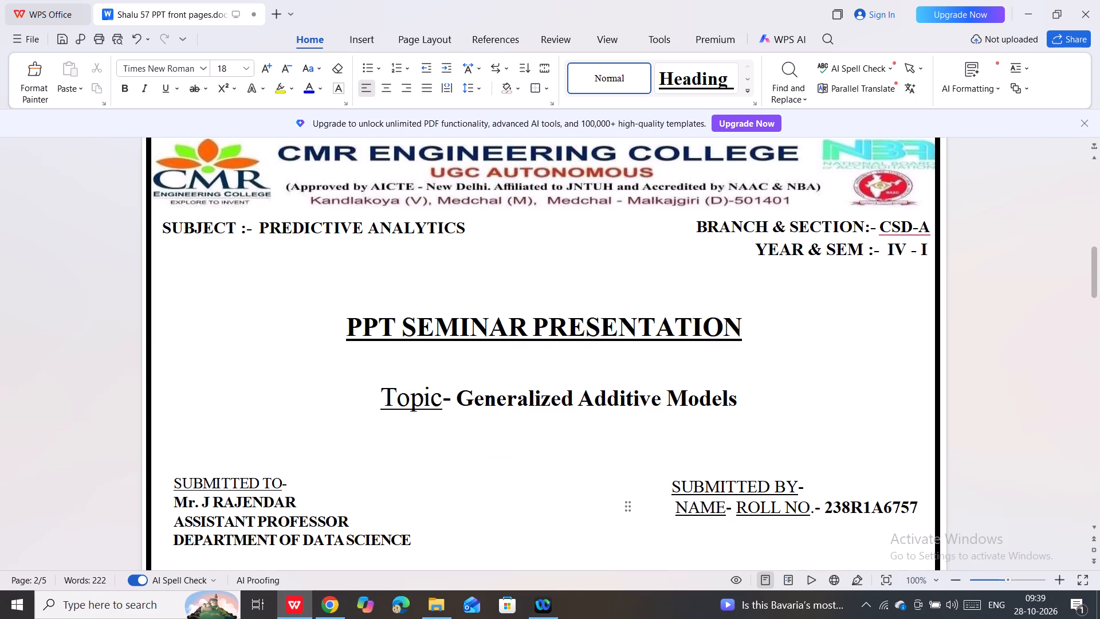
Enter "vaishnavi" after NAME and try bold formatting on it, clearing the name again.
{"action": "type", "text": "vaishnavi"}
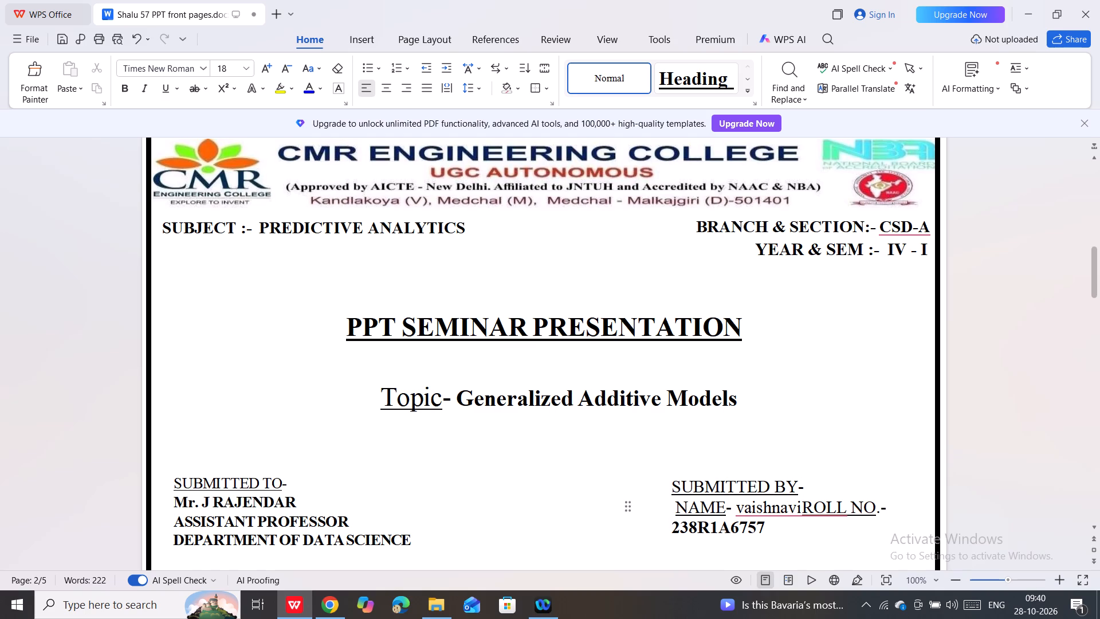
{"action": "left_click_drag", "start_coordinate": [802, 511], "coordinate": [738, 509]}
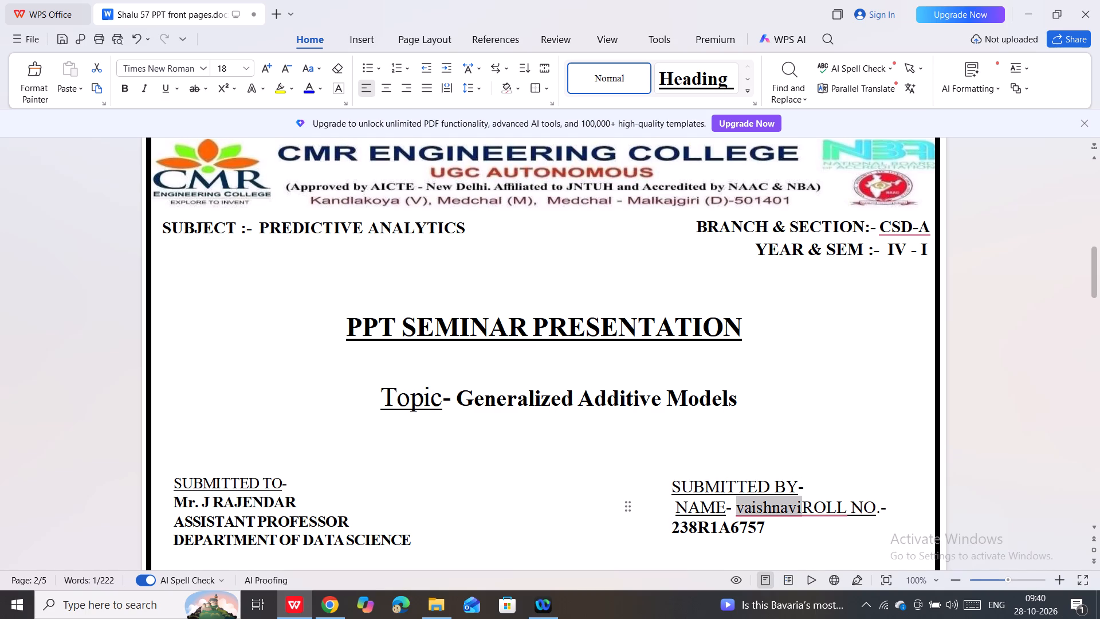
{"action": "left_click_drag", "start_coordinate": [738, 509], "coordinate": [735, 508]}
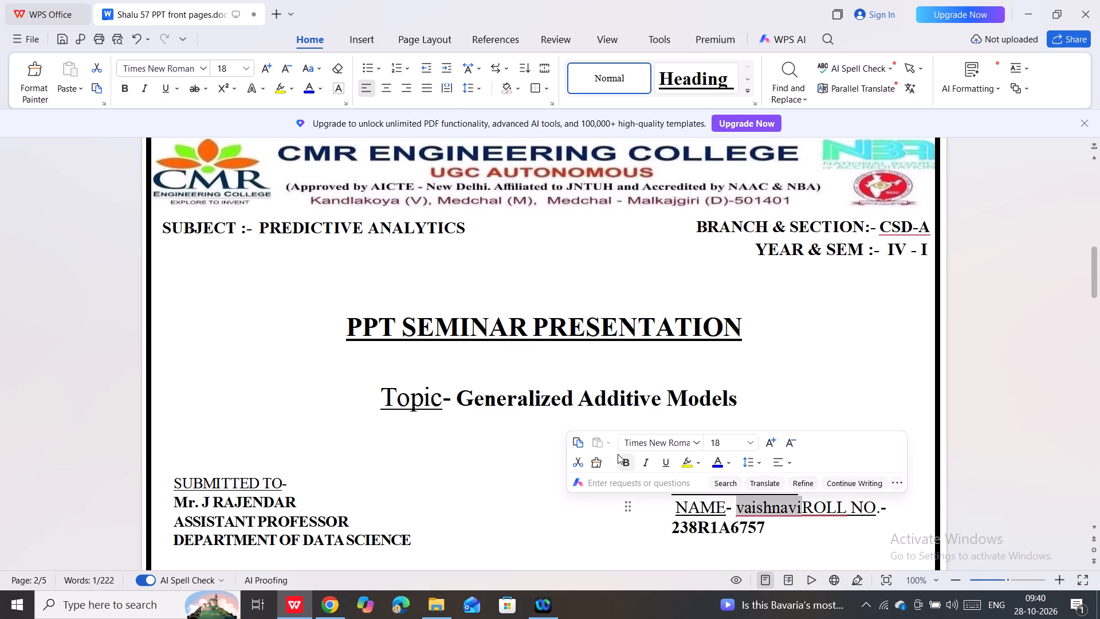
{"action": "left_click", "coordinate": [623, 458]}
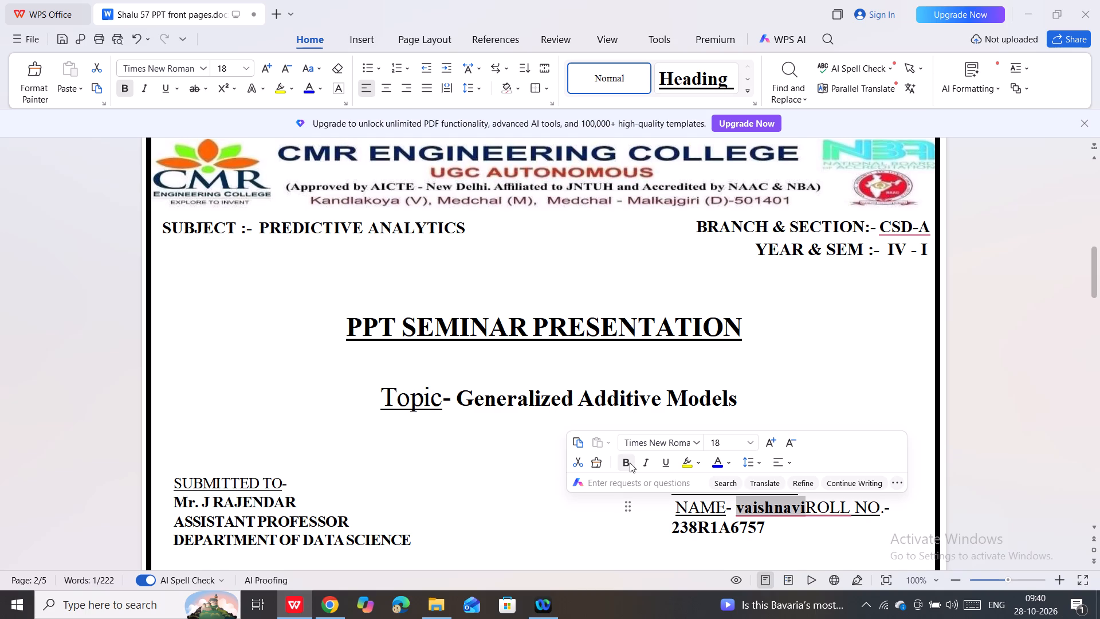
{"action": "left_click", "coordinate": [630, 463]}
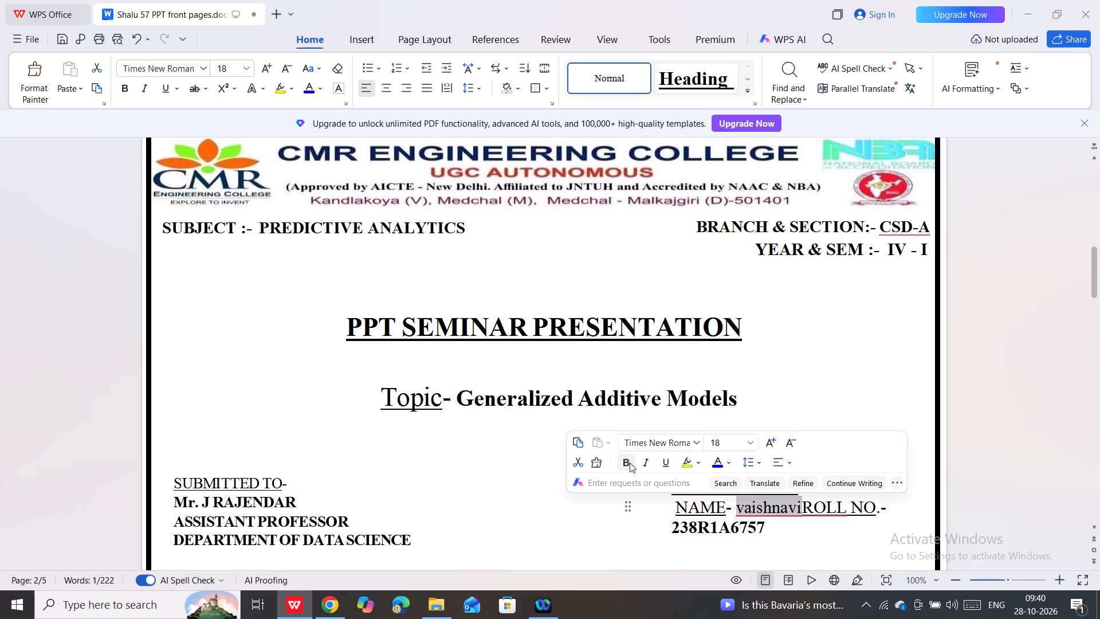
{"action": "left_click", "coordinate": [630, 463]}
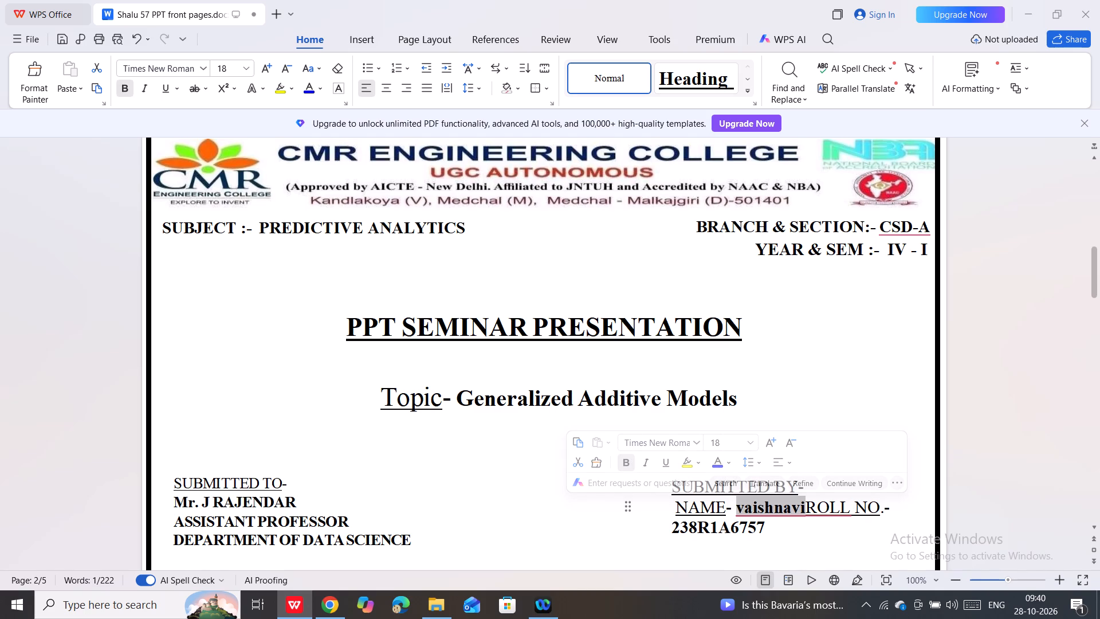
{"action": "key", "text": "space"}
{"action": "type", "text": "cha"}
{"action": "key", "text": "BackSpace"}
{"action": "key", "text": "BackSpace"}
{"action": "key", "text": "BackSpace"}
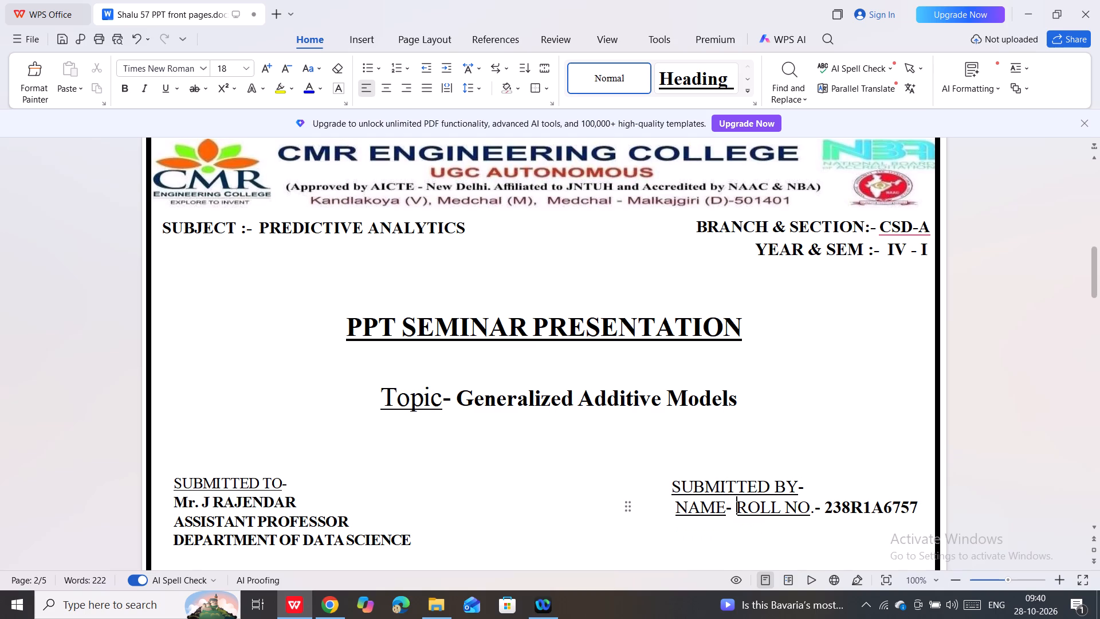
Enter "vaishnavi" as the student name after NAME on the Predictive Analytics page and make it bold.
{"action": "type", "text": "vaishnavi"}
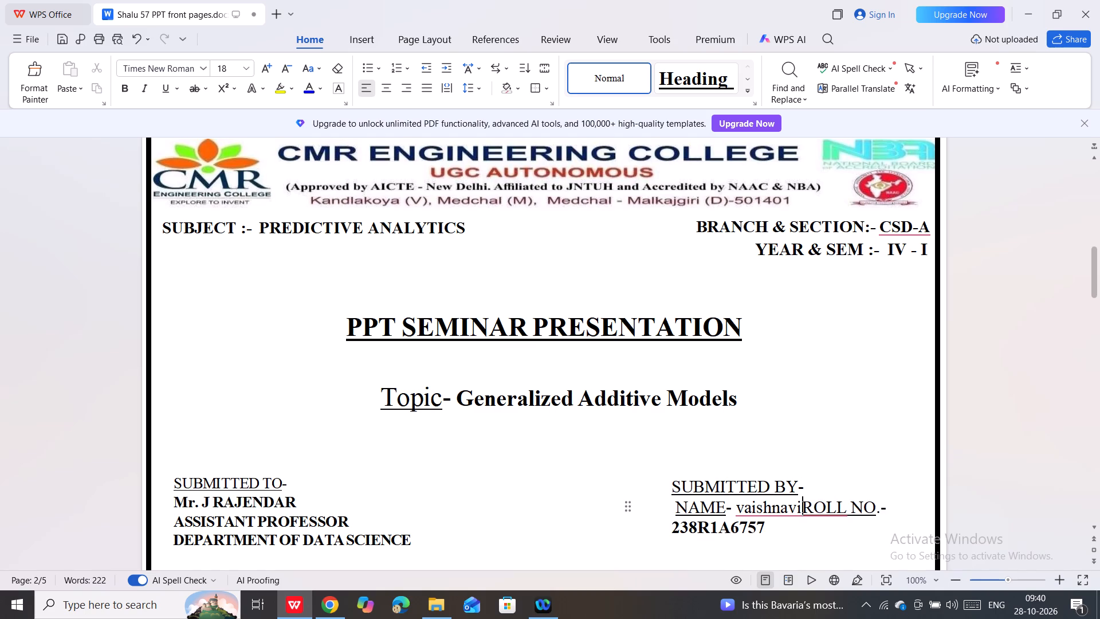
{"action": "left_click_drag", "start_coordinate": [796, 536], "coordinate": [793, 512]}
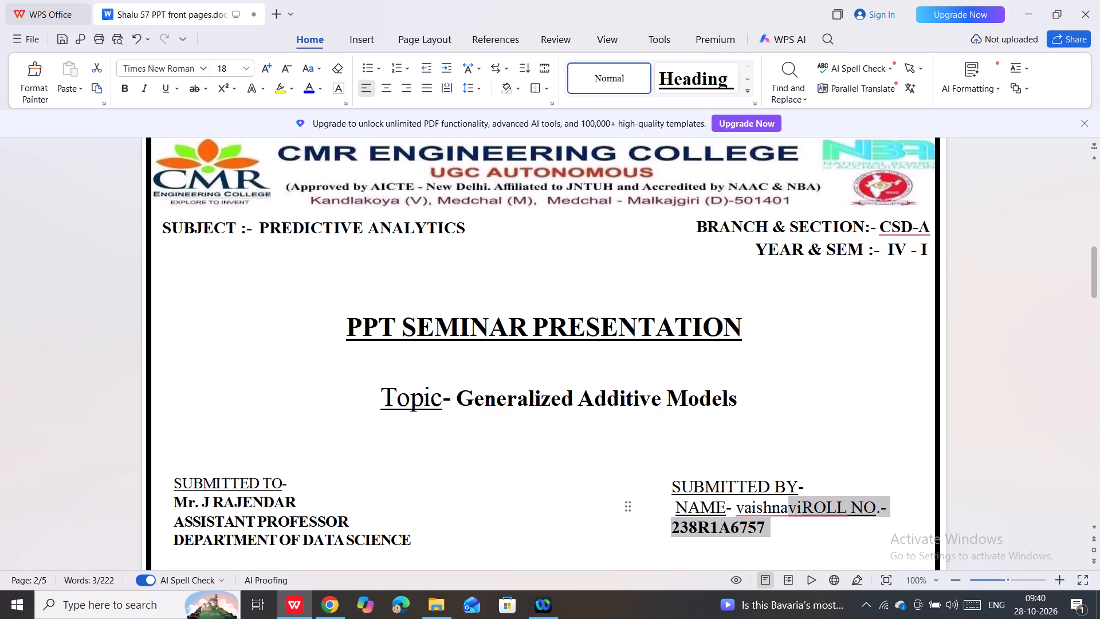
{"action": "left_click_drag", "start_coordinate": [793, 512], "coordinate": [799, 511]}
{"action": "left_click", "coordinate": [799, 558]}
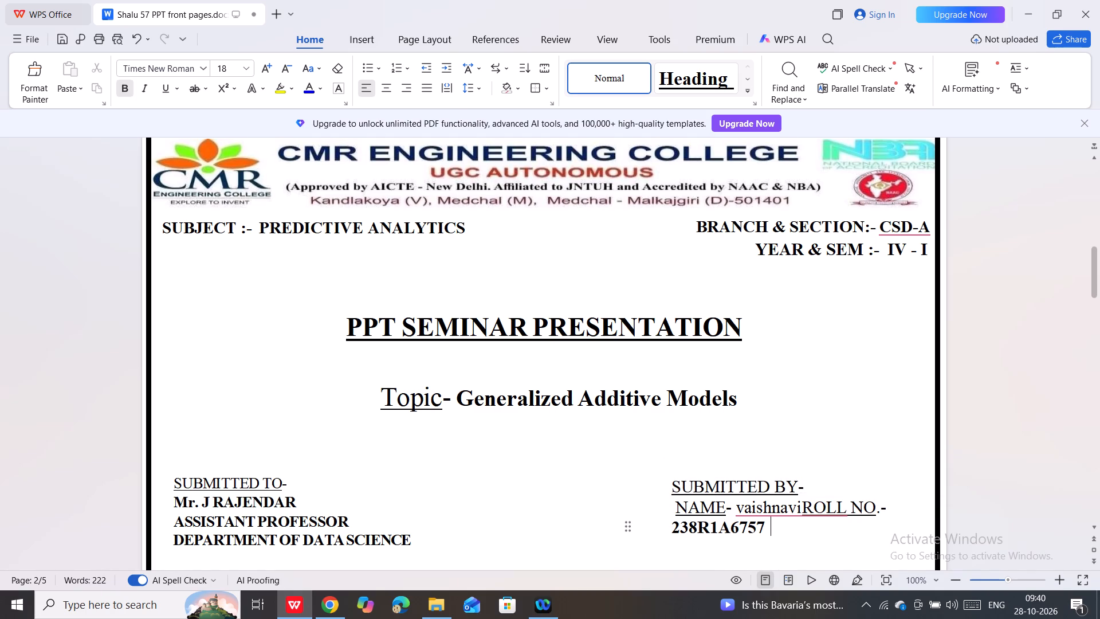
{"action": "left_click_drag", "start_coordinate": [801, 508], "coordinate": [739, 509]}
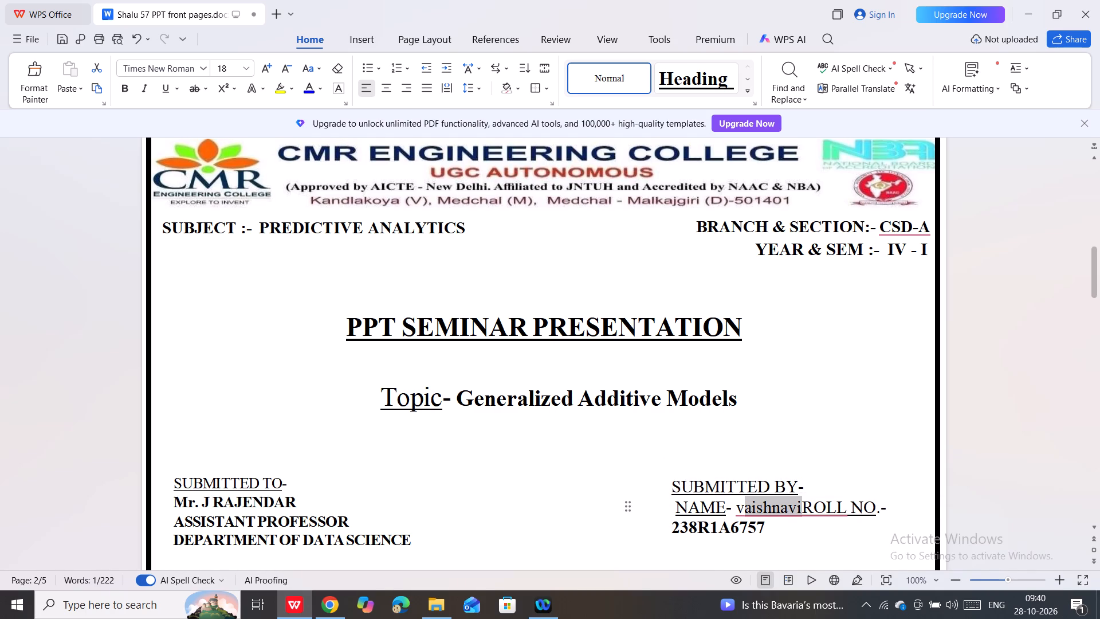
{"action": "left_click_drag", "start_coordinate": [739, 509], "coordinate": [736, 509]}
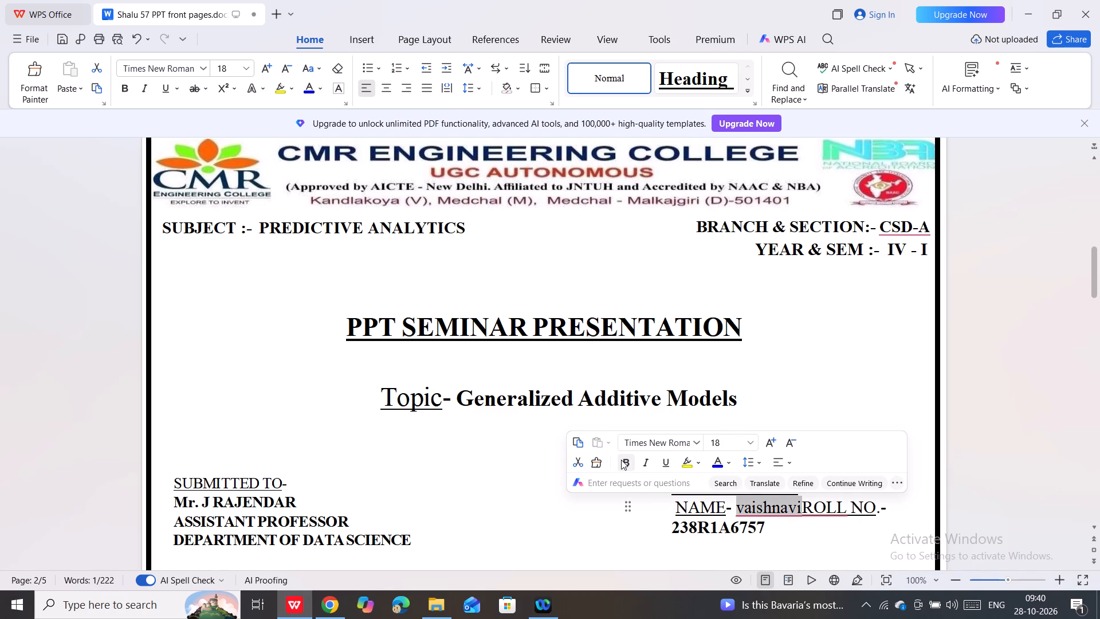
{"action": "left_click", "coordinate": [621, 460]}
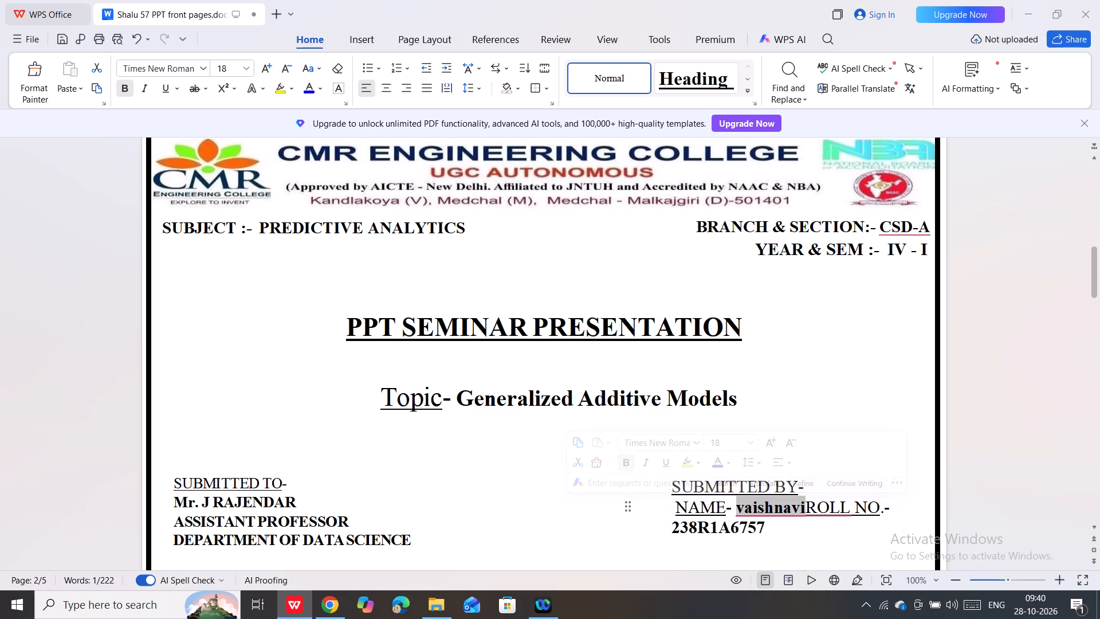
{"action": "left_click", "coordinate": [834, 557]}
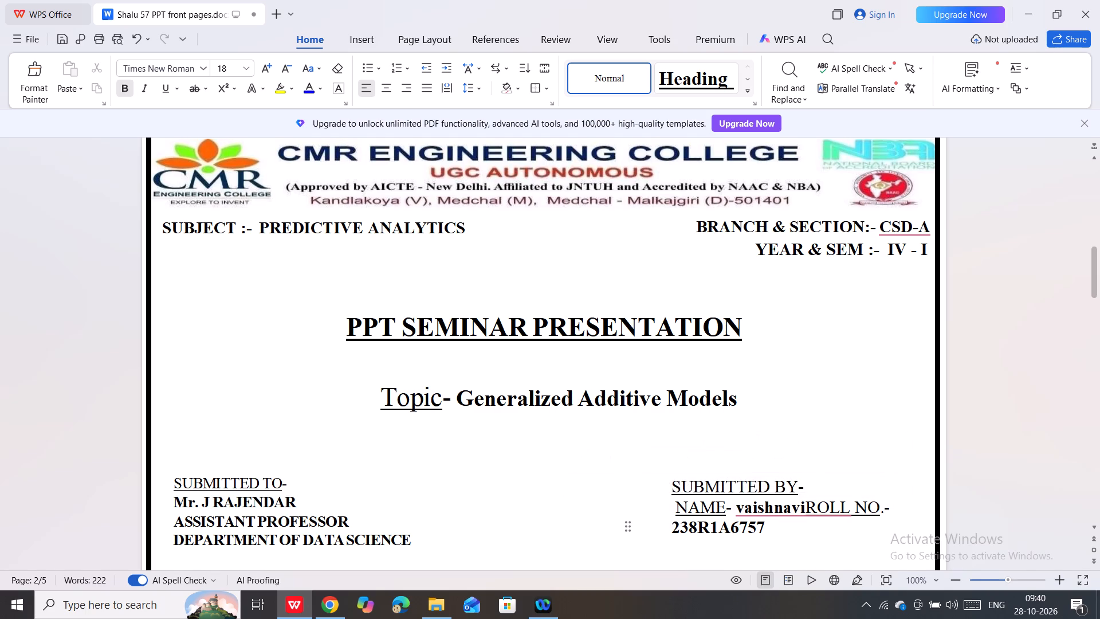
Move the ROLL NO. text onto its own line below the student name.
{"action": "left_click", "coordinate": [804, 506]}
{"action": "key", "text": "Return"}
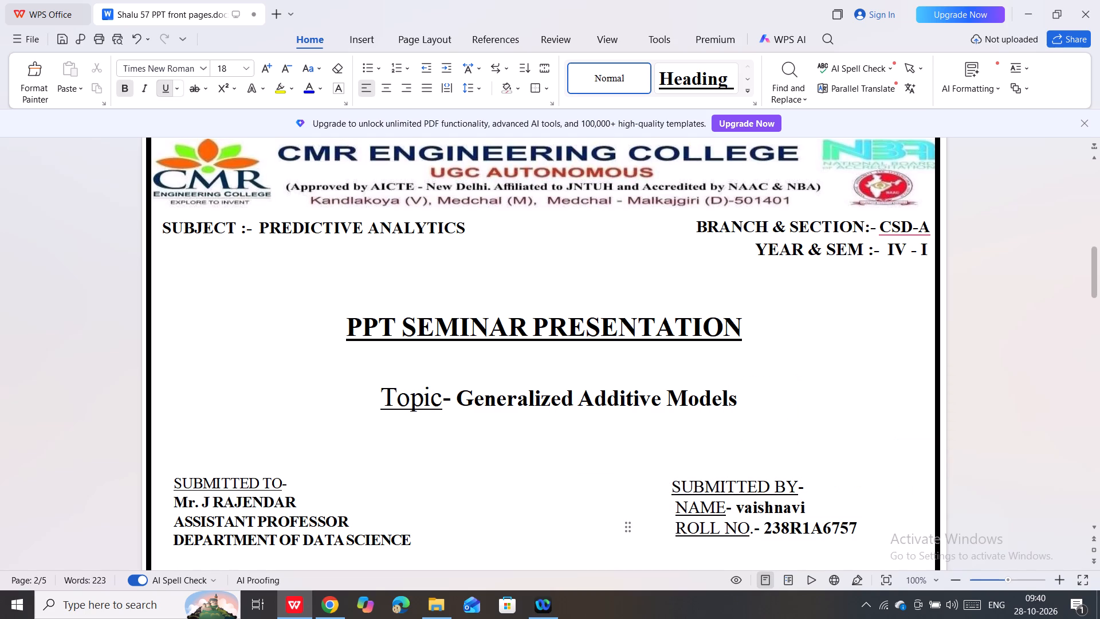
Replace the last two digits of the roll number on the Predictive Analytics page with 16.
{"action": "left_click", "coordinate": [865, 525]}
{"action": "key", "text": "BackSpace"}
{"action": "key", "text": "BackSpace"}
{"action": "key", "text": "BackSpace"}
{"action": "type", "text": "16"}
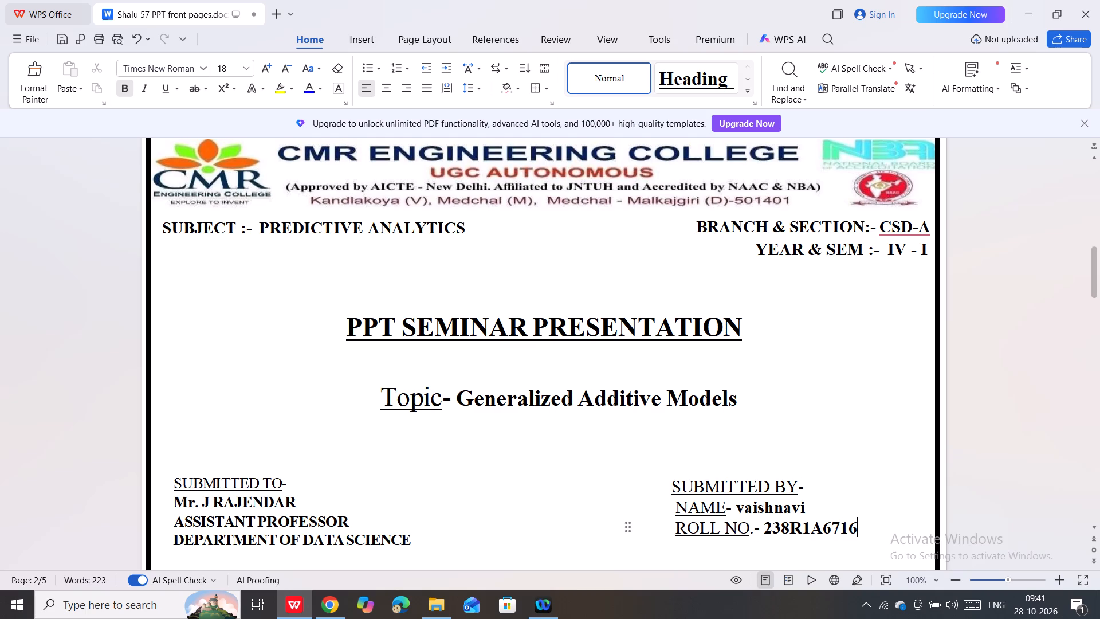
Replace the topic after "Topic-" on the Predictive Analytics page with "Cross validation".
{"action": "left_click", "coordinate": [744, 401]}
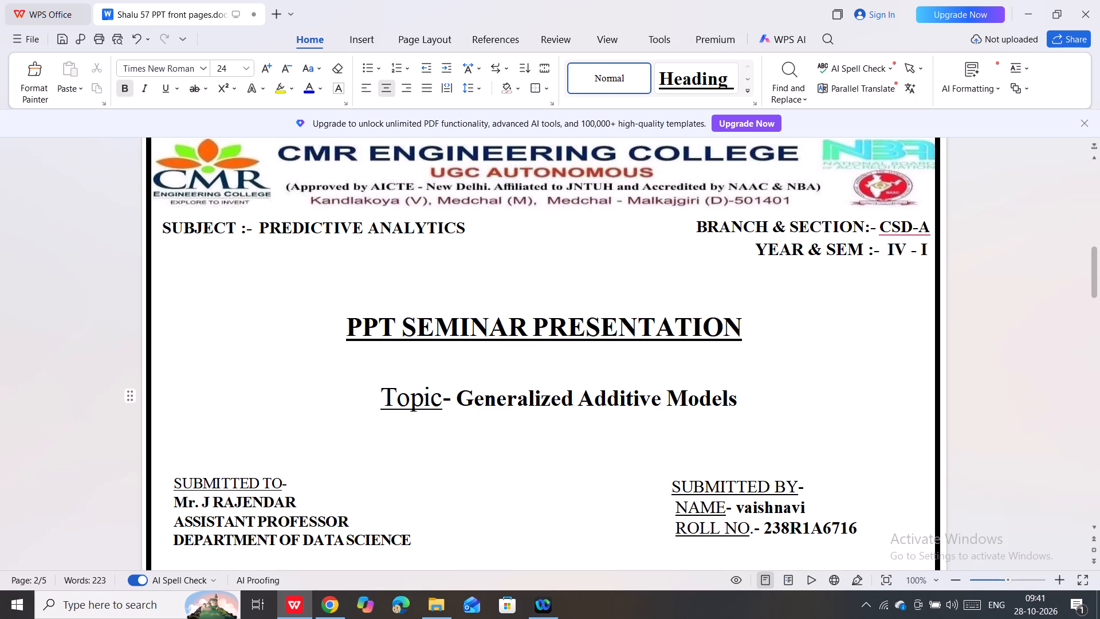
{"action": "key", "text": "BackSpace"}
{"action": "key", "text": "BackSpace"}
{"action": "key", "text": "BackSpace"}
{"action": "key", "text": "BackSpace"}
{"action": "key", "text": "BackSpace"}
{"action": "key", "text": "BackSpace"}
{"action": "key", "text": "BackSpace"}
{"action": "key", "text": "BackSpace"}
{"action": "key", "text": "BackSpace"}
{"action": "key", "text": "BackSpace"}
{"action": "key", "text": "BackSpace"}
{"action": "key", "text": "BackSpace"}
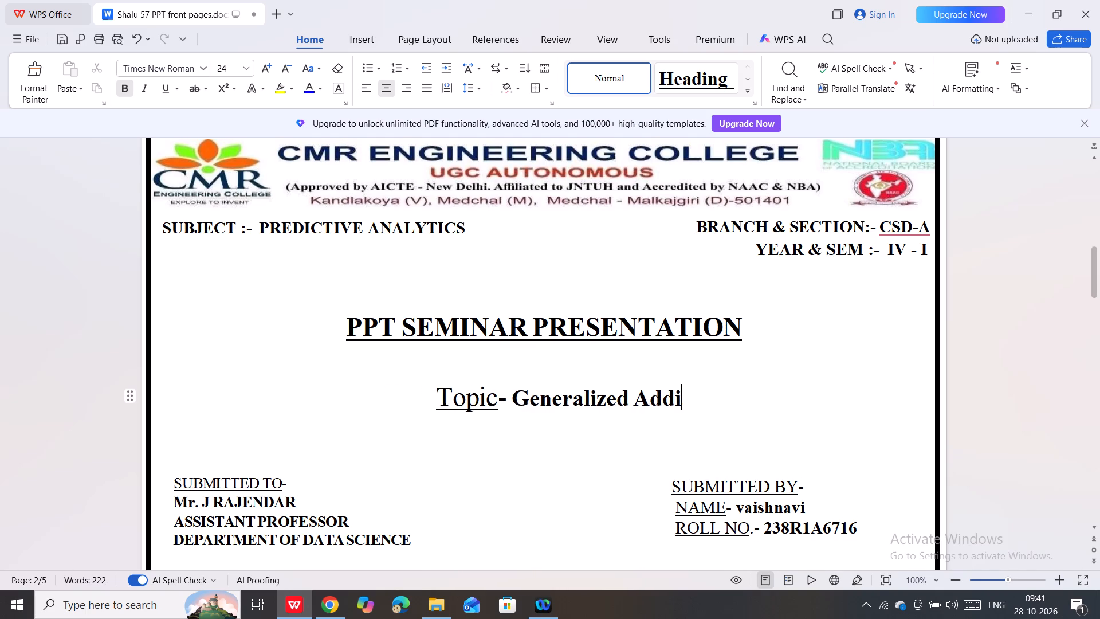
{"action": "key", "text": "BackSpace"}
{"action": "key", "text": "BackSpace"}
{"action": "key", "text": "BackSpace"}
{"action": "key", "text": "BackSpace"}
{"action": "key", "text": "BackSpace"}
{"action": "key", "text": "BackSpace"}
{"action": "key", "text": "BackSpace"}
{"action": "key", "text": "BackSpace"}
{"action": "key", "text": "BackSpace"}
{"action": "key", "text": "BackSpace"}
{"action": "key", "text": "BackSpace"}
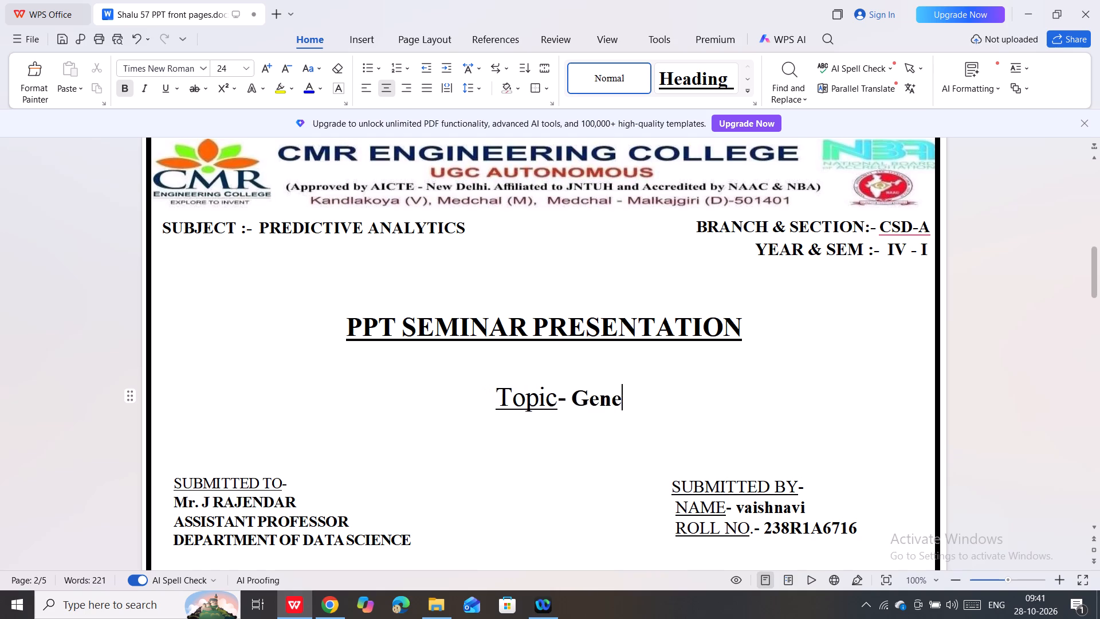
{"action": "key", "text": "BackSpace"}
{"action": "key", "text": "BackSpace"}
{"action": "key", "text": "BackSpace"}
{"action": "key", "text": "BackSpace"}
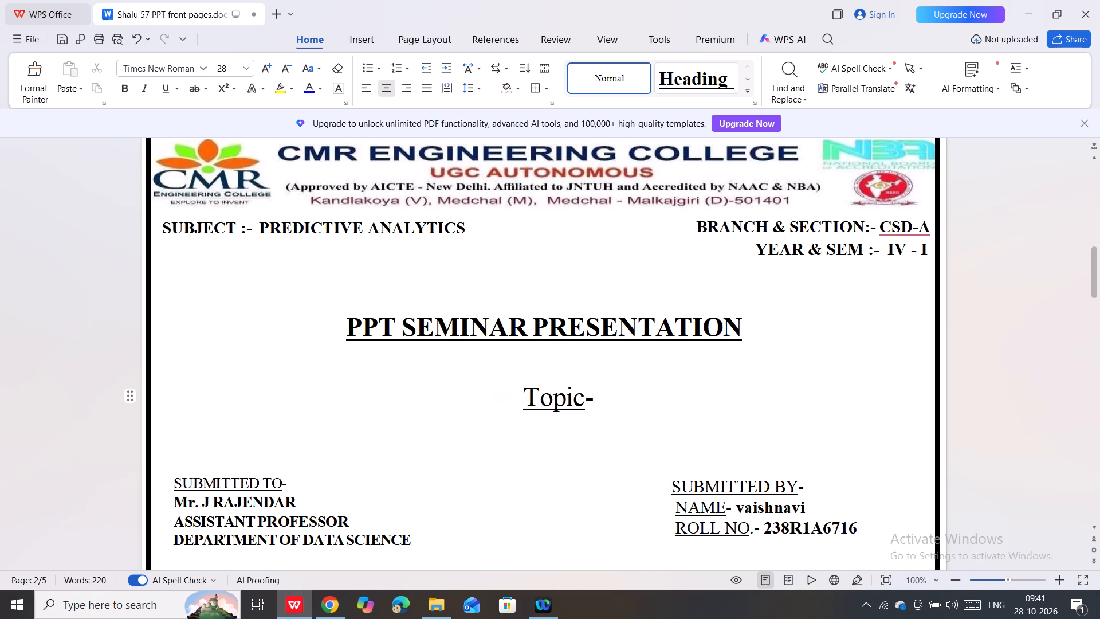
{"action": "key", "text": "shift+c"}
{"action": "type", "text": "ross vai"}
{"action": "type", "text": "ldat"}
{"action": "type", "text": "ion"}
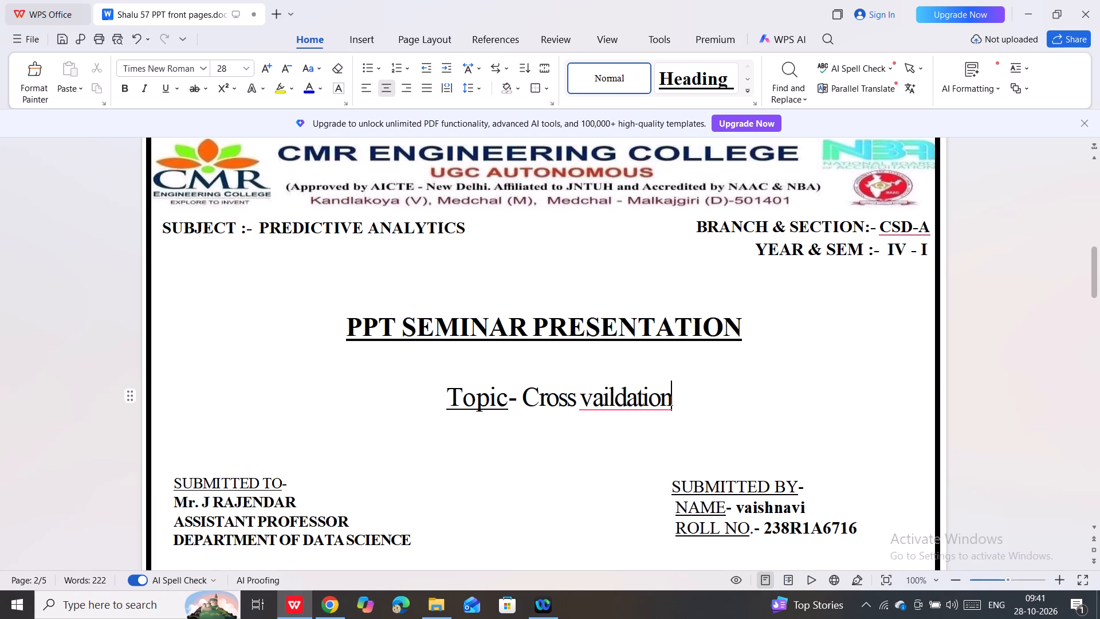
{"action": "key", "text": "Left"}
{"action": "key", "text": "Left"}
{"action": "key", "text": "Left"}
{"action": "key", "text": "Left"}
{"action": "key", "text": "Left"}
{"action": "key", "text": "Left"}
{"action": "key", "text": "Left"}
{"action": "key", "text": "Right"}
{"action": "key", "text": "BackSpace"}
{"action": "key", "text": "BackSpace"}
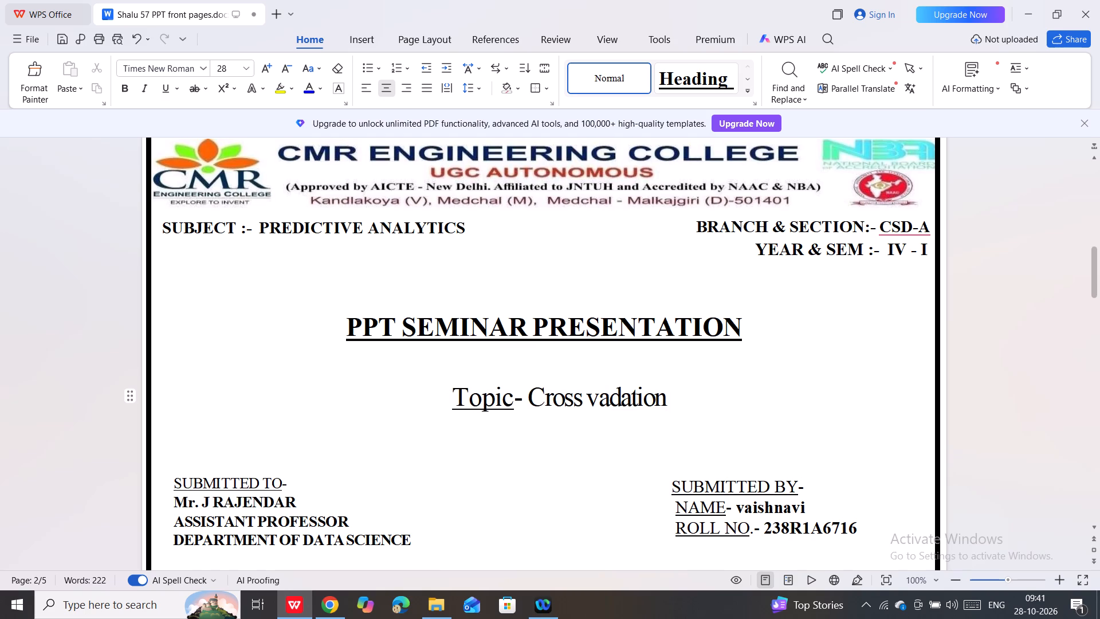
{"action": "type", "text": "li"}
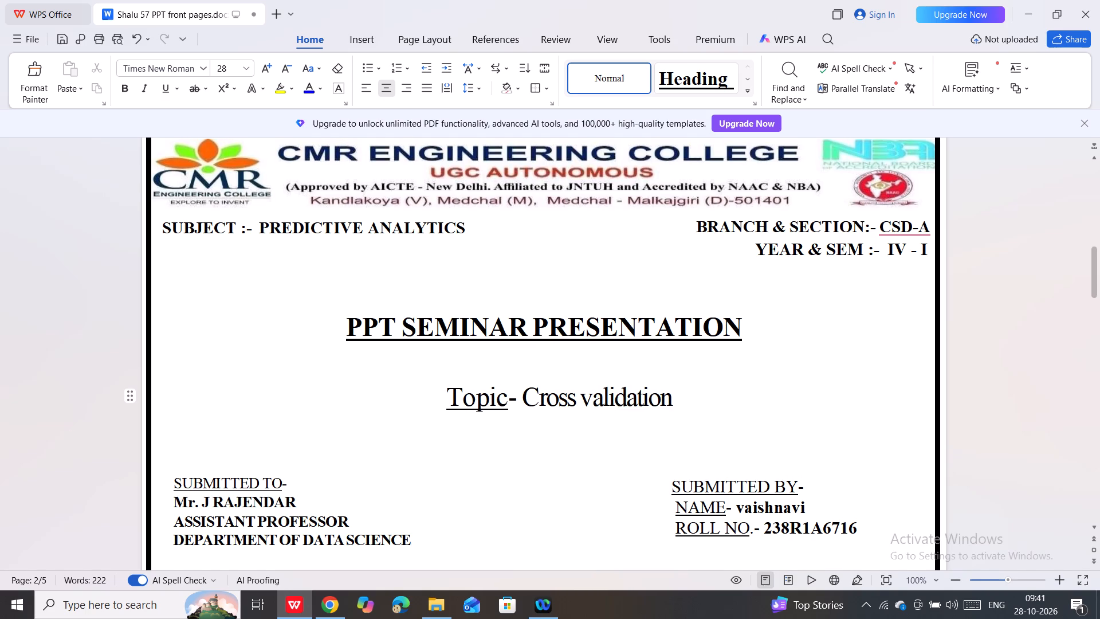
Make the topic "Cross validation" bold on the Predictive Analytics page.
{"action": "left_click_drag", "start_coordinate": [680, 396], "coordinate": [624, 400]}
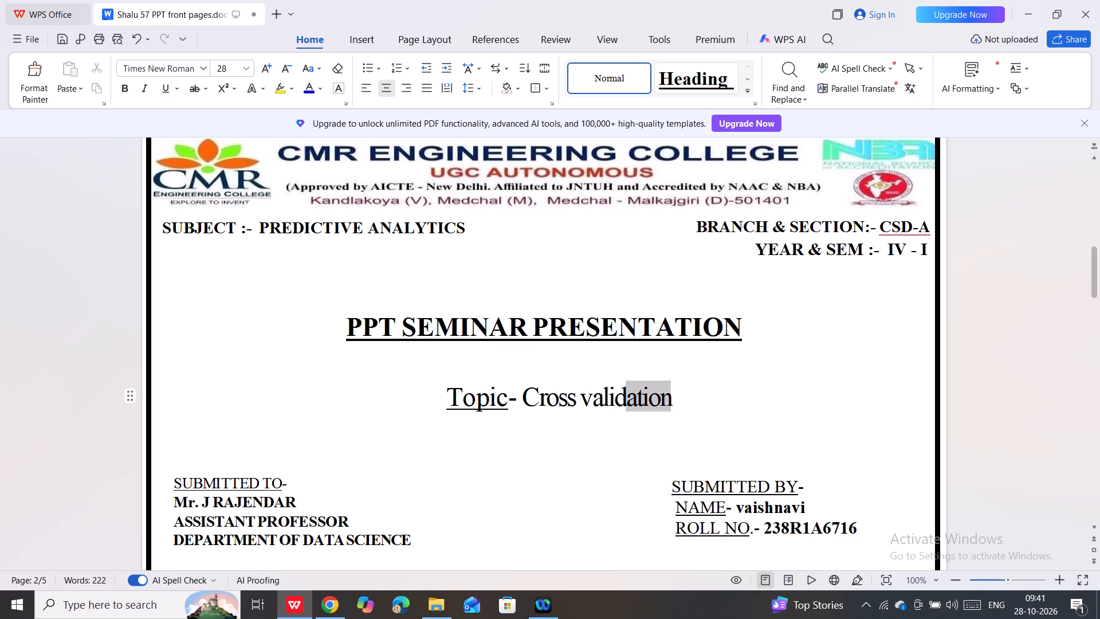
{"action": "left_click_drag", "start_coordinate": [624, 400], "coordinate": [531, 388]}
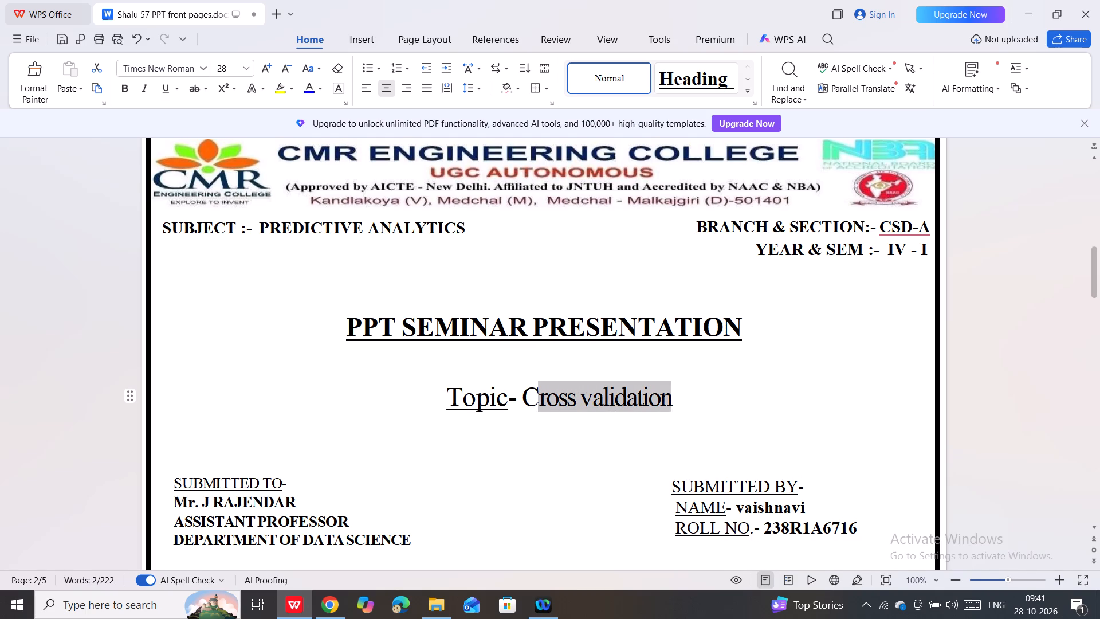
{"action": "left_click_drag", "start_coordinate": [531, 388], "coordinate": [526, 388]}
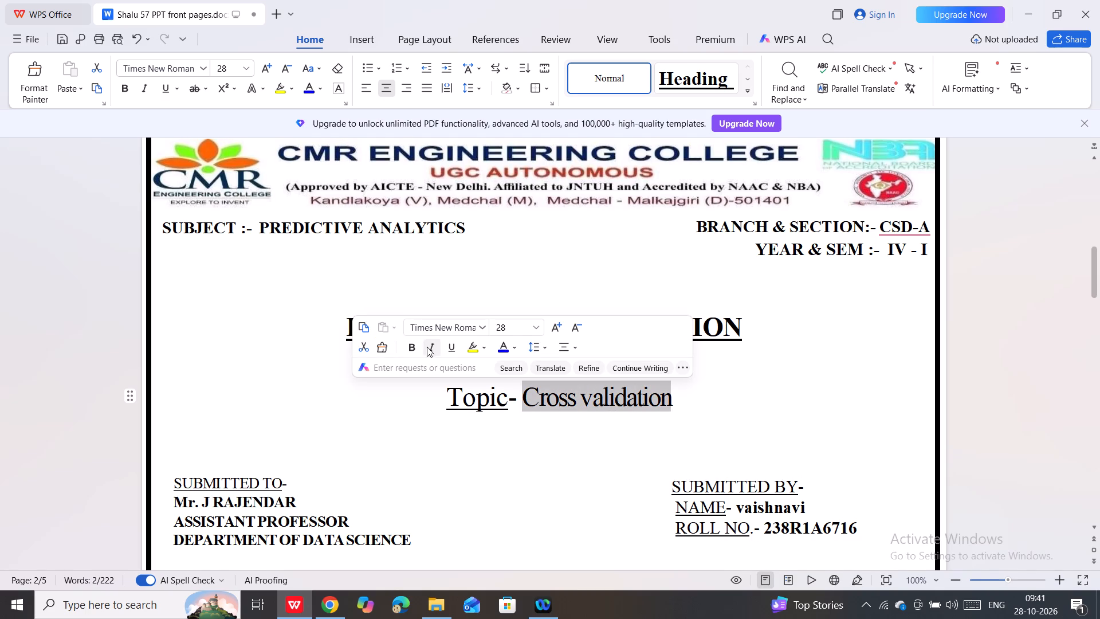
{"action": "left_click", "coordinate": [411, 349]}
{"action": "left_click", "coordinate": [882, 432]}
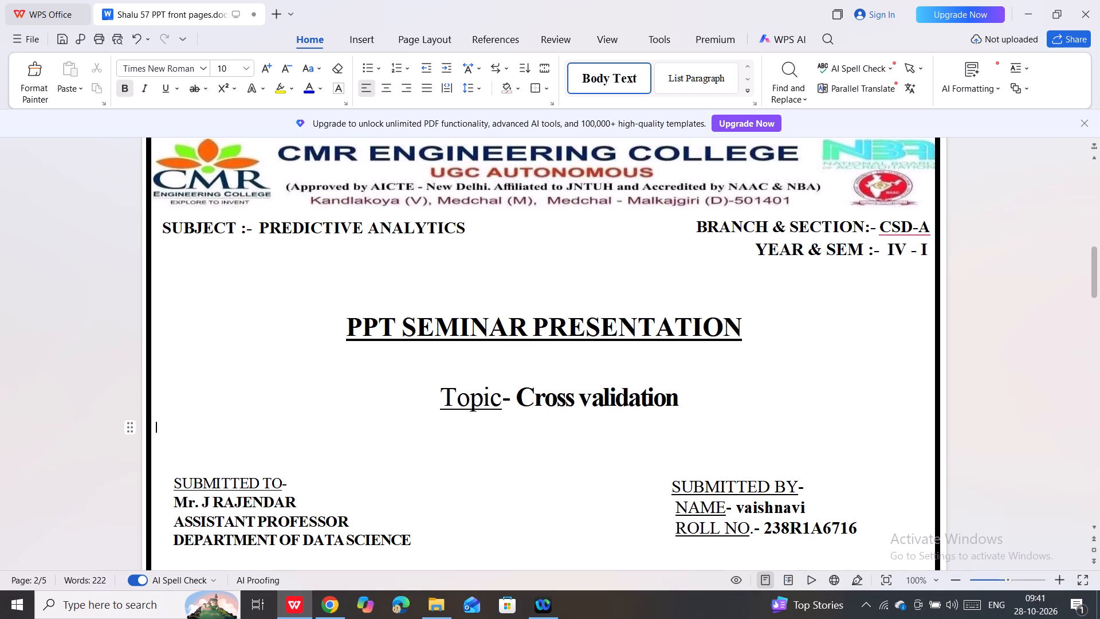
{"action": "left_click_drag", "start_coordinate": [865, 468], "coordinate": [867, 463]}
{"action": "left_click", "coordinate": [867, 463]}
Replace the student name after NAME on the first page with "Vaishnavi".
{"action": "left_click_drag", "start_coordinate": [1093, 275], "coordinate": [1095, 234]}
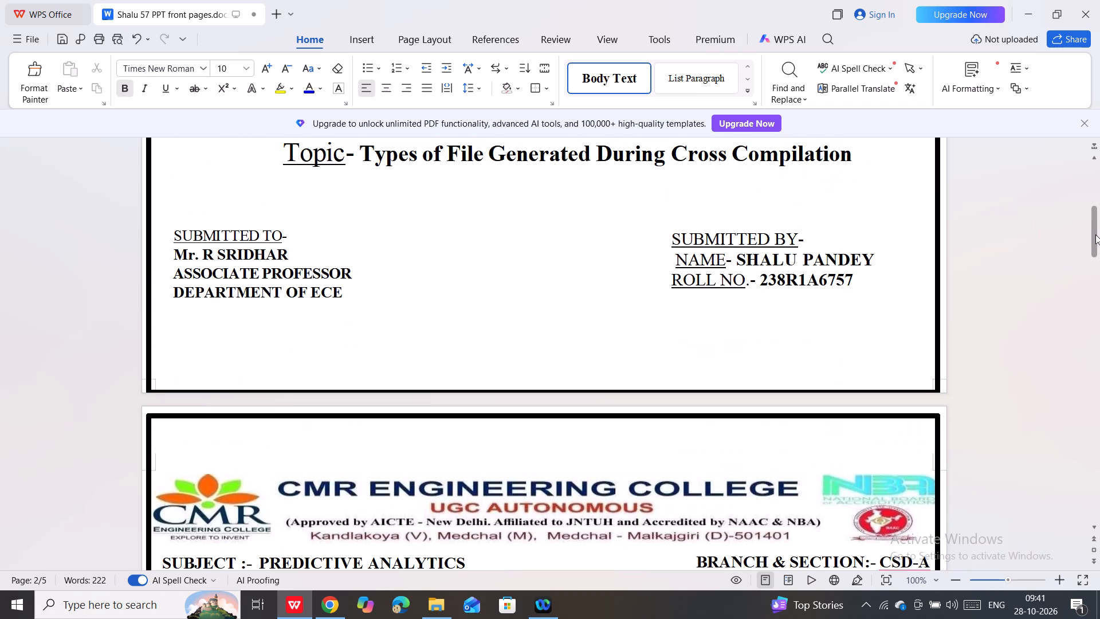
{"action": "left_click", "coordinate": [878, 260]}
{"action": "key", "text": "BackSpace"}
{"action": "key", "text": "BackSpace"}
{"action": "key", "text": "BackSpace"}
{"action": "key", "text": "BackSpace"}
{"action": "key", "text": "BackSpace"}
{"action": "key", "text": "BackSpace"}
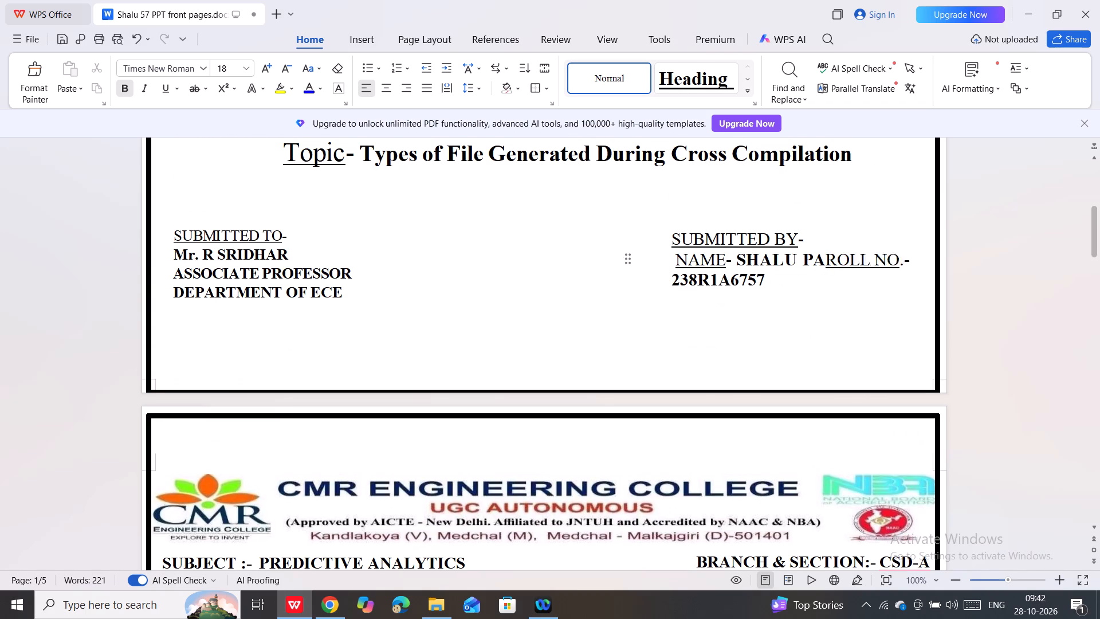
{"action": "key", "text": "BackSpace"}
{"action": "key", "text": "BackSpace"}
{"action": "key", "text": "BackSpace"}
{"action": "key", "text": "BackSpace"}
{"action": "key", "text": "BackSpace"}
{"action": "key", "text": "BackSpace"}
{"action": "key", "text": "BackSpace"}
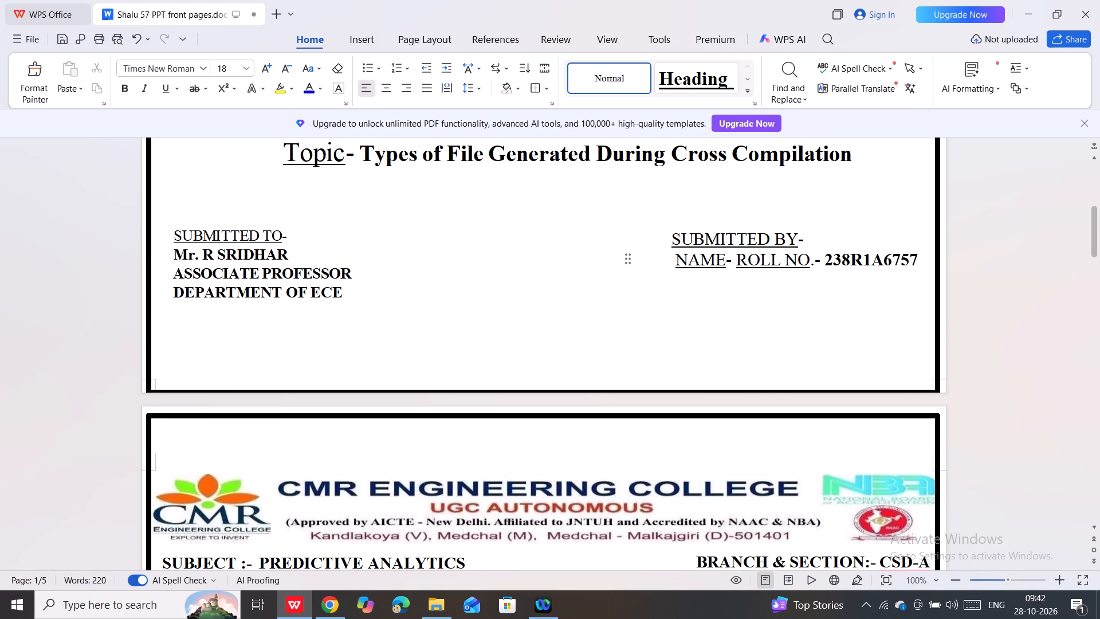
{"action": "key", "text": "v"}
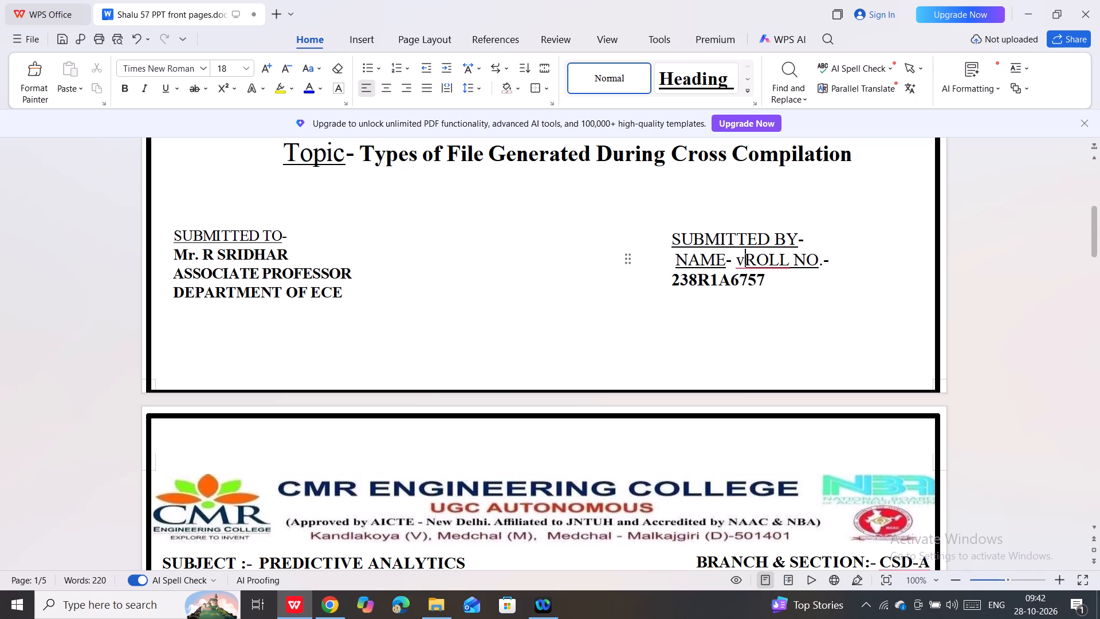
{"action": "key", "text": "BackSpace"}
{"action": "key", "text": "shift+v"}
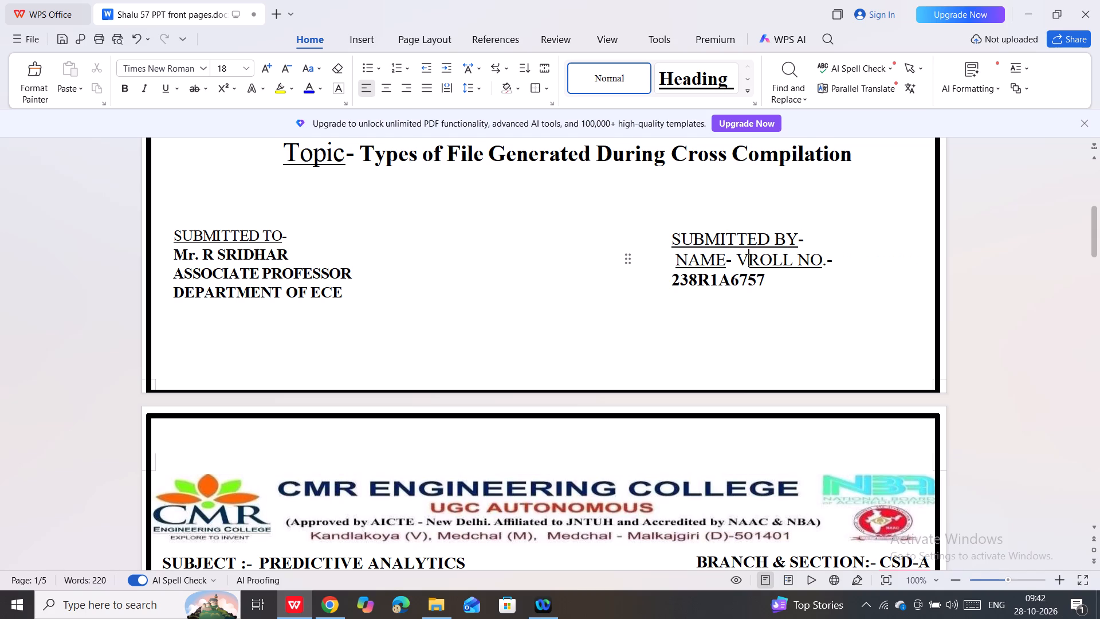
{"action": "type", "text": "aishnavi"}
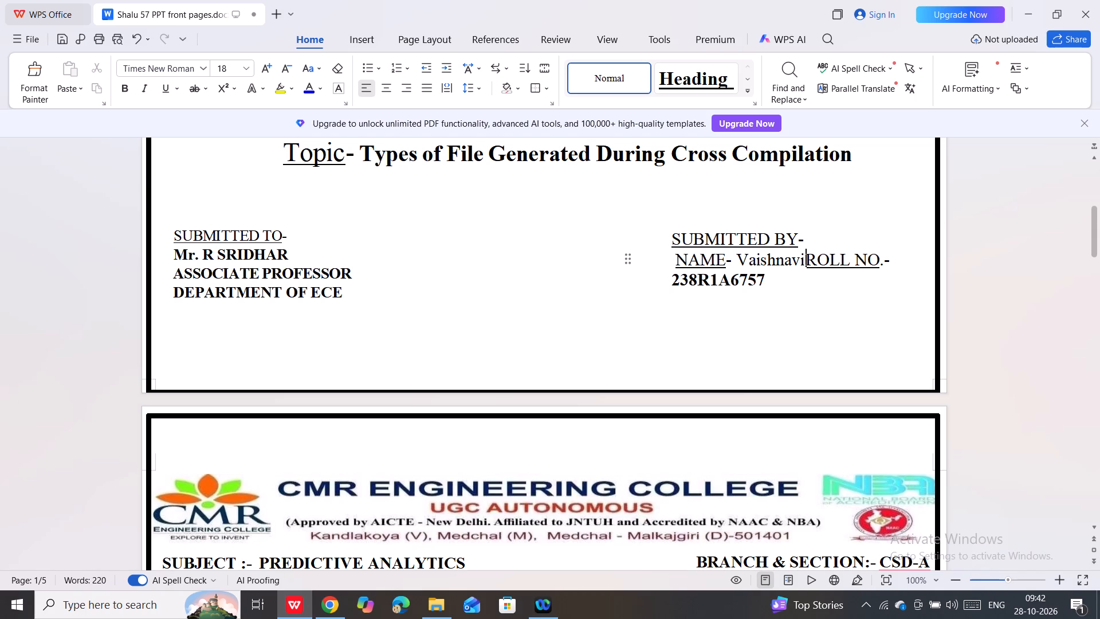
Apply bold to the student name "Vaishnavi" on the first page.
{"action": "left_click_drag", "start_coordinate": [803, 260], "coordinate": [799, 260]}
{"action": "left_click_drag", "start_coordinate": [799, 260], "coordinate": [739, 263]}
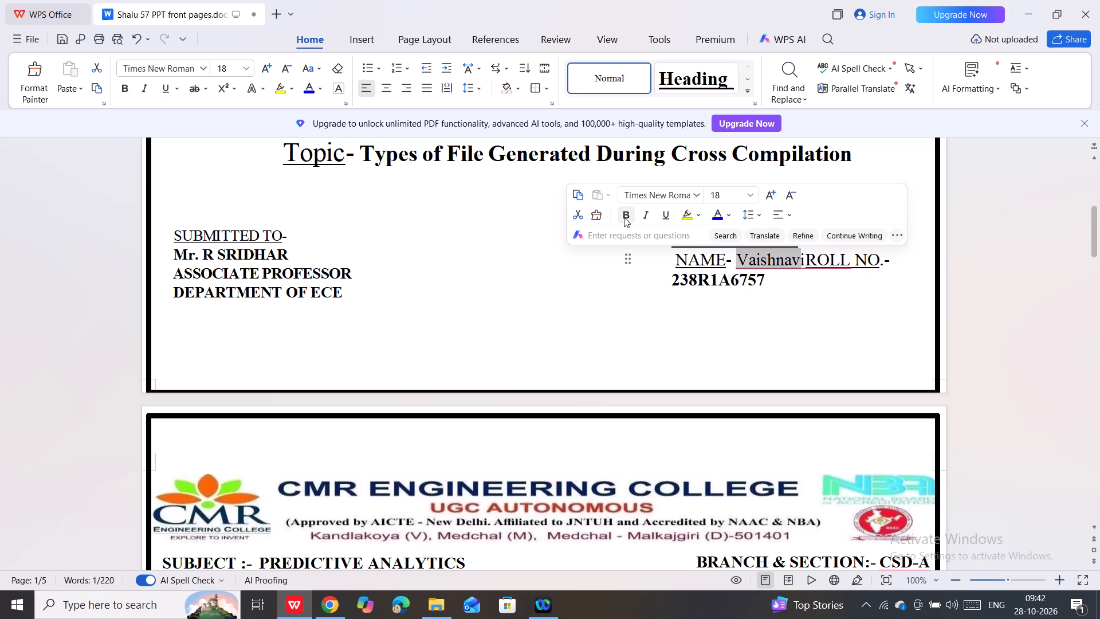
{"action": "left_click", "coordinate": [624, 217]}
{"action": "left_click", "coordinate": [874, 357]}
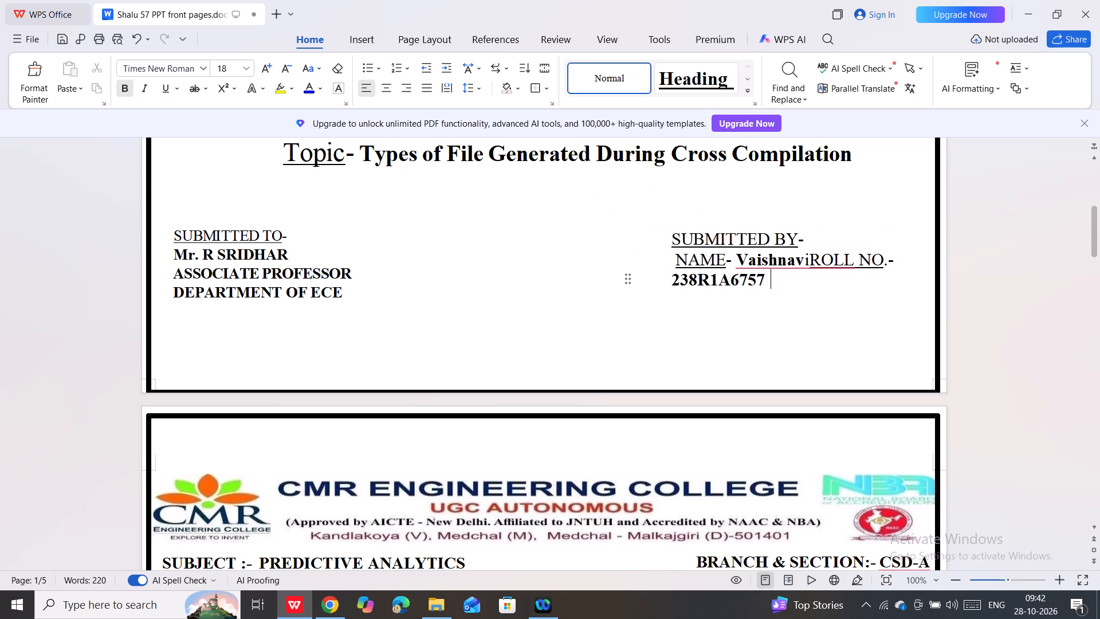
Move the ROLL NO. text on the first page onto its own line below the student name.
{"action": "left_click", "coordinate": [809, 261]}
{"action": "key", "text": "Return"}
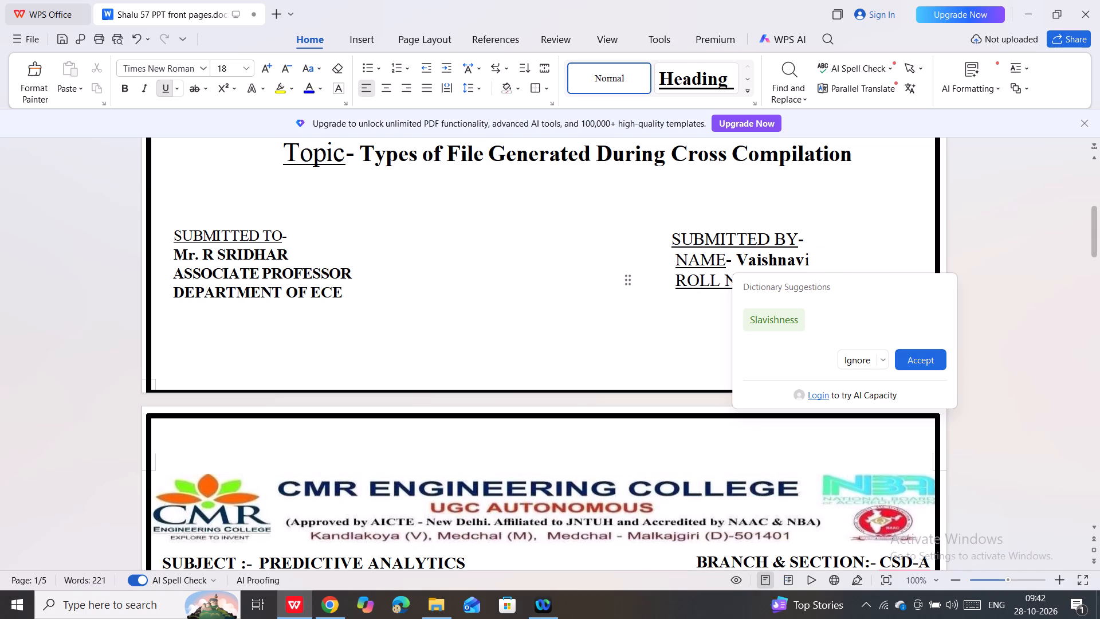
Make the entire student name on the first page bold, including its final letter.
{"action": "left_click_drag", "start_coordinate": [809, 258], "coordinate": [753, 266]}
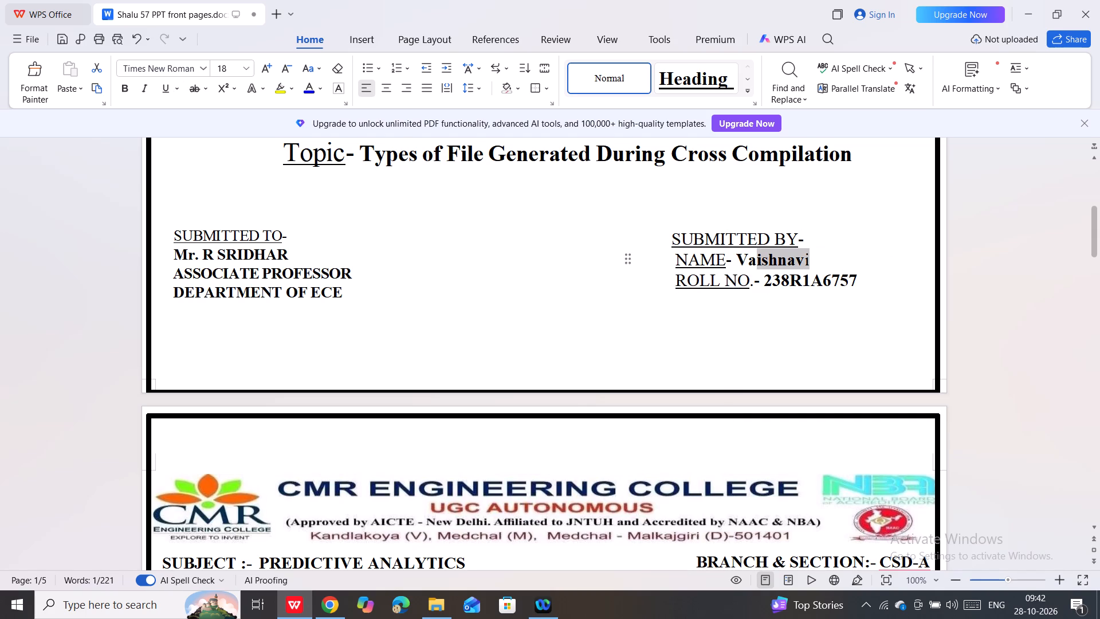
{"action": "left_click_drag", "start_coordinate": [753, 266], "coordinate": [736, 266]}
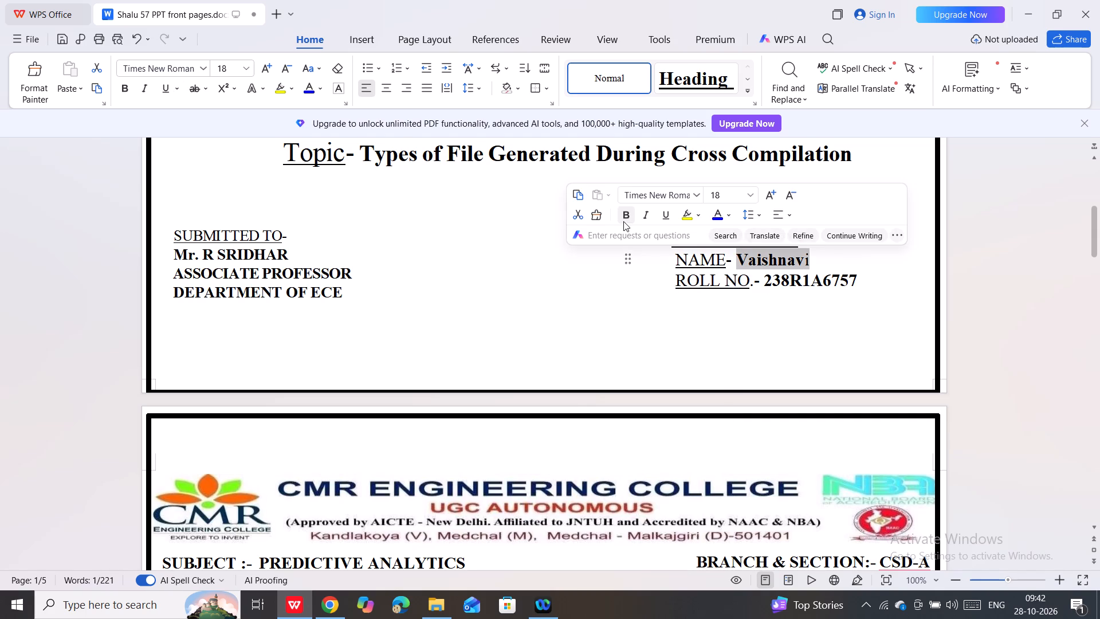
{"action": "left_click", "coordinate": [623, 220]}
{"action": "left_click", "coordinate": [623, 220]}
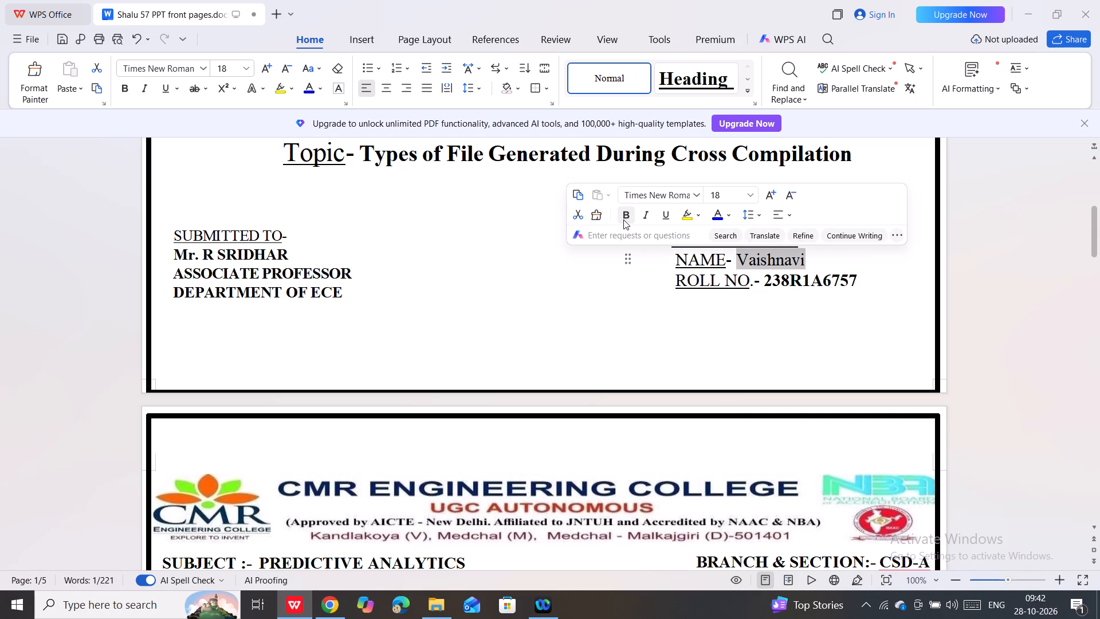
Replace the last two digits of the roll number on the first page with 16.
{"action": "left_click", "coordinate": [869, 271]}
{"action": "key", "text": "BackSpace"}
{"action": "key", "text": "BackSpace"}
{"action": "key", "text": "BackSpace"}
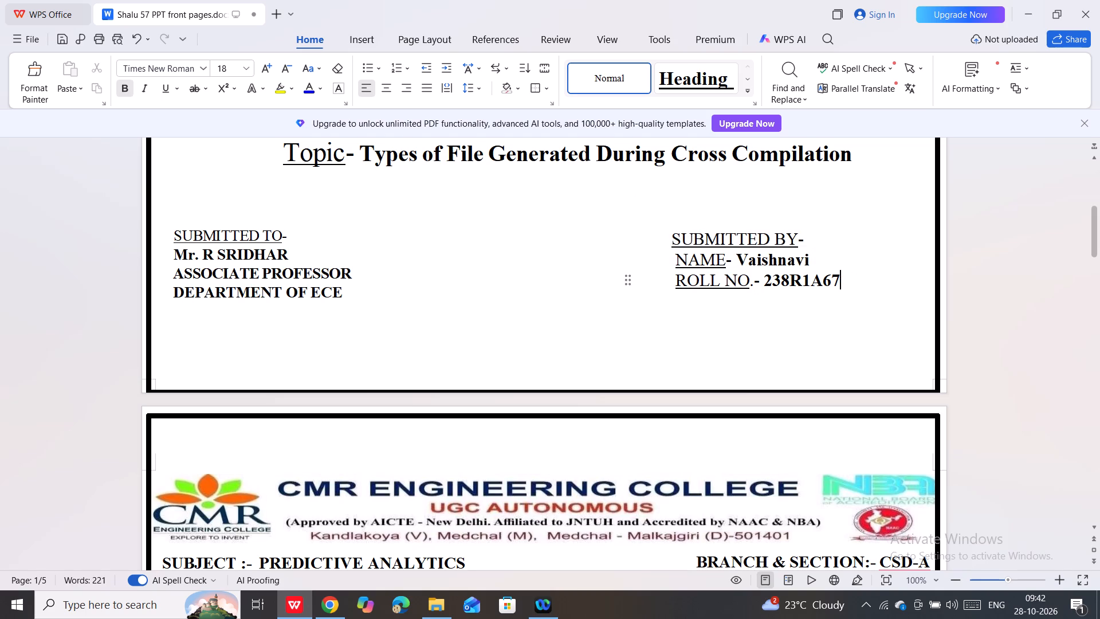
{"action": "type", "text": "16"}
{"action": "left_click_drag", "start_coordinate": [557, 326], "coordinate": [561, 340]}
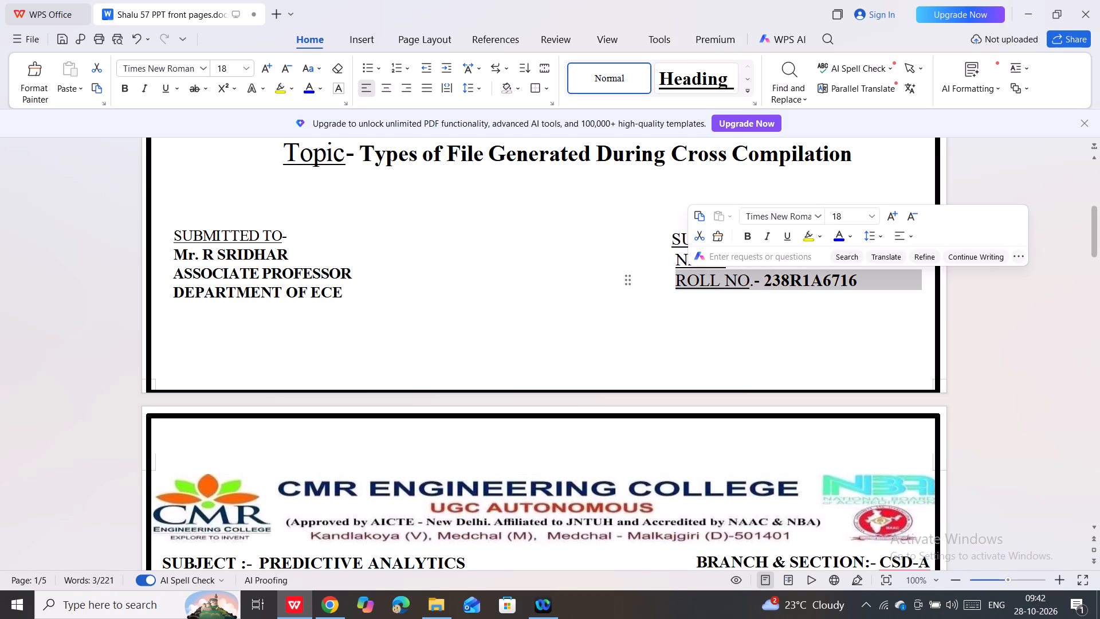
Replace the topic title on the first page with "Embeeded firmware design Approaches".
{"action": "left_click", "coordinate": [852, 156]}
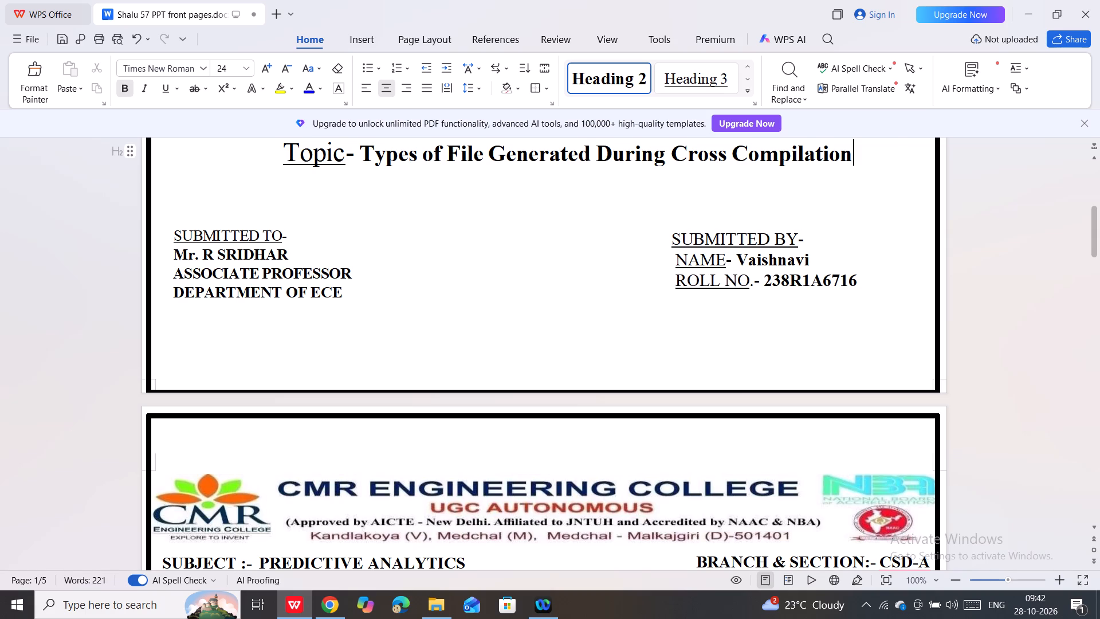
{"action": "key", "text": "BackSpace"}
{"action": "key", "text": "BackSpace"}
{"action": "key", "text": "BackSpace"}
{"action": "key", "text": "BackSpace"}
{"action": "key", "text": "BackSpace"}
{"action": "key", "text": "BackSpace"}
{"action": "key", "text": "BackSpace"}
{"action": "key", "text": "BackSpace"}
{"action": "key", "text": "BackSpace"}
{"action": "key", "text": "BackSpace"}
{"action": "key", "text": "BackSpace"}
{"action": "key", "text": "BackSpace"}
{"action": "key", "text": "BackSpace"}
{"action": "key", "text": "BackSpace"}
{"action": "key", "text": "BackSpace"}
{"action": "key", "text": "BackSpace"}
{"action": "key", "text": "BackSpace"}
{"action": "key", "text": "BackSpace"}
{"action": "key", "text": "BackSpace"}
{"action": "key", "text": "BackSpace"}
{"action": "key", "text": "BackSpace"}
{"action": "key", "text": "BackSpace"}
{"action": "key", "text": "BackSpace"}
{"action": "key", "text": "BackSpace"}
{"action": "key", "text": "BackSpace"}
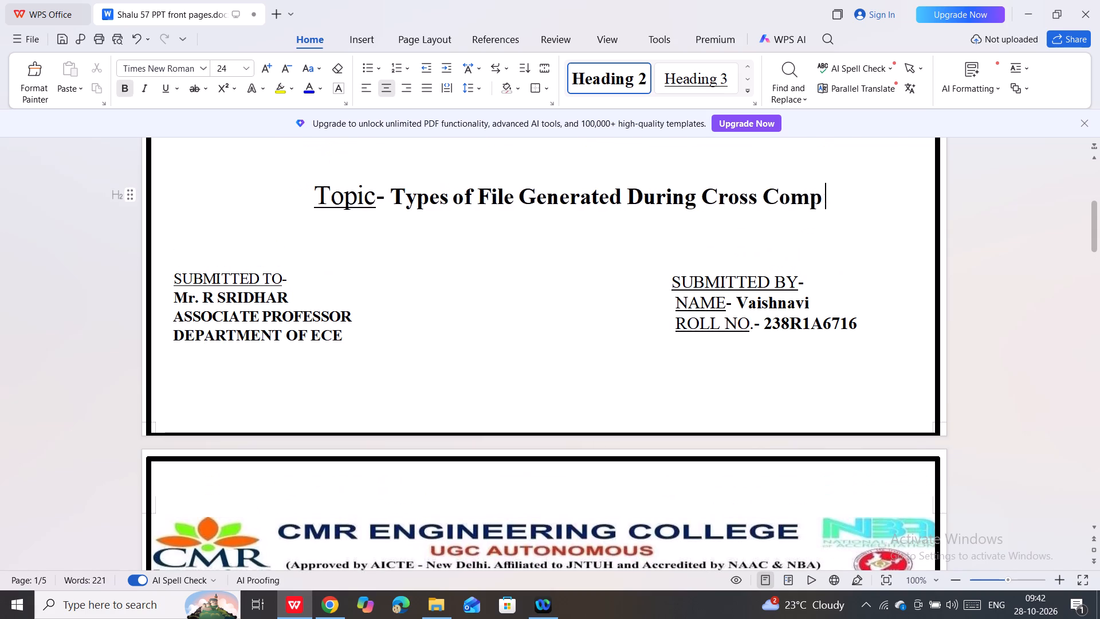
{"action": "key", "text": "BackSpace"}
{"action": "key", "text": "BackSpace"}
{"action": "key", "text": "BackSpace"}
{"action": "key", "text": "BackSpace"}
{"action": "key", "text": "BackSpace"}
{"action": "key", "text": "BackSpace"}
{"action": "key", "text": "BackSpace"}
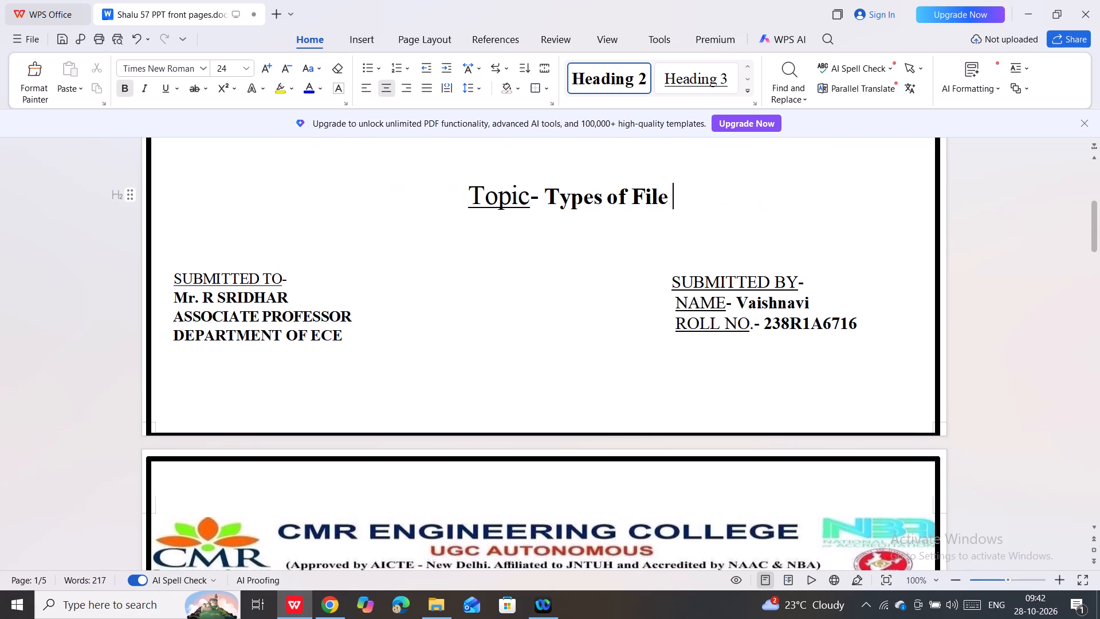
{"action": "key", "text": "BackSpace"}
{"action": "key", "text": "BackSpace"}
{"action": "key", "text": "BackSpace"}
{"action": "key", "text": "BackSpace"}
{"action": "key", "text": "BackSpace"}
{"action": "key", "text": "BackSpace"}
{"action": "key", "text": "BackSpace"}
{"action": "key", "text": "BackSpace"}
{"action": "key", "text": "BackSpace"}
{"action": "key", "text": "BackSpace"}
{"action": "key", "text": "BackSpace"}
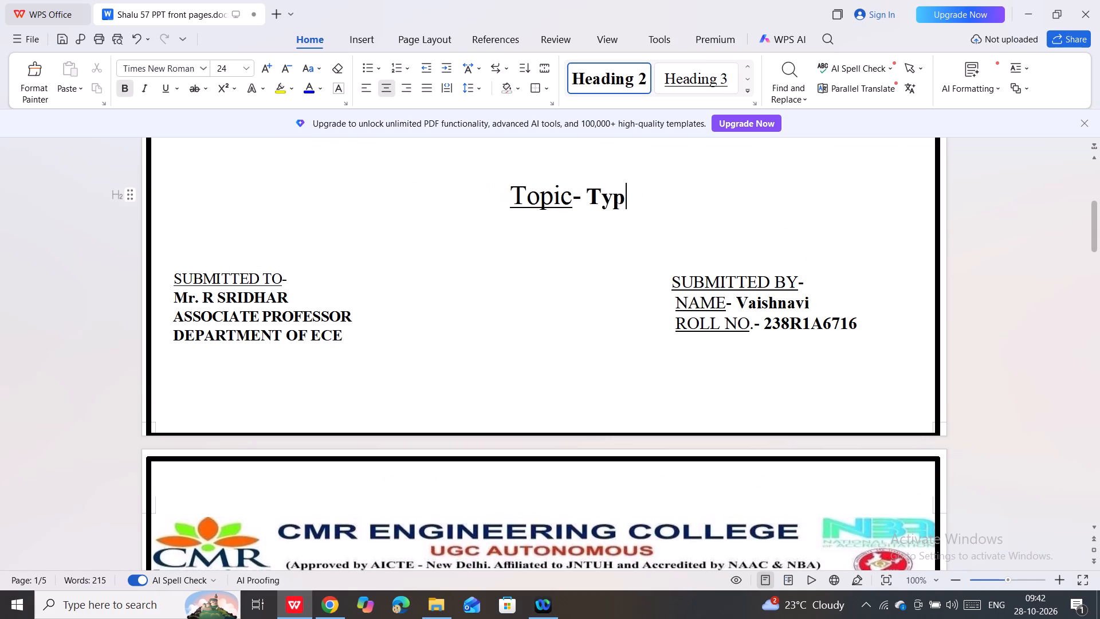
{"action": "key", "text": "BackSpace"}
{"action": "key", "text": "BackSpace"}
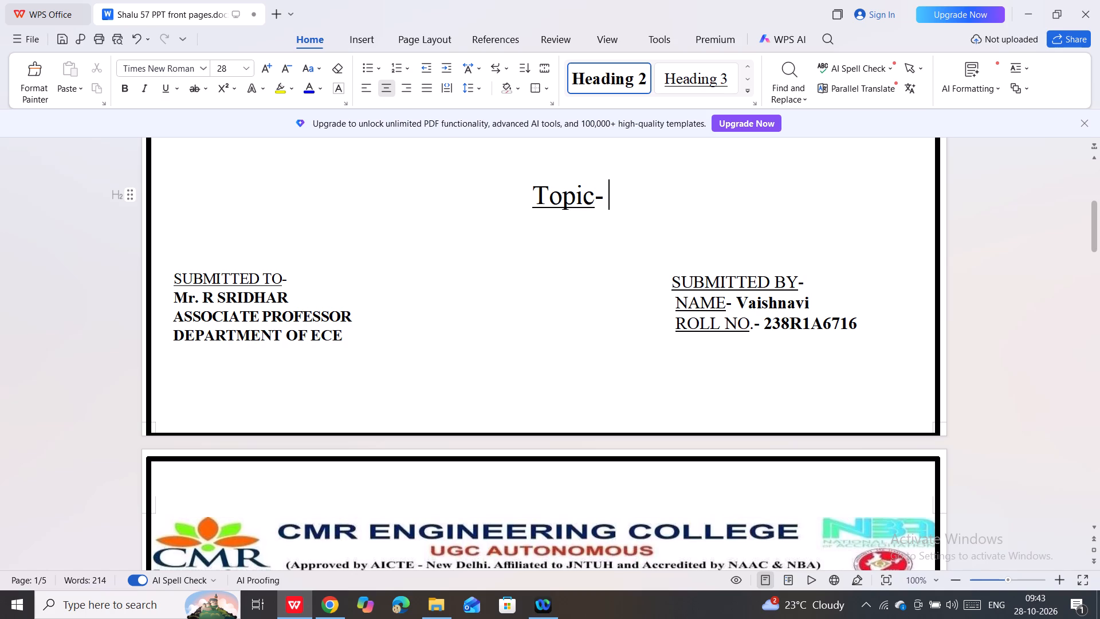
{"action": "key", "text": "e"}
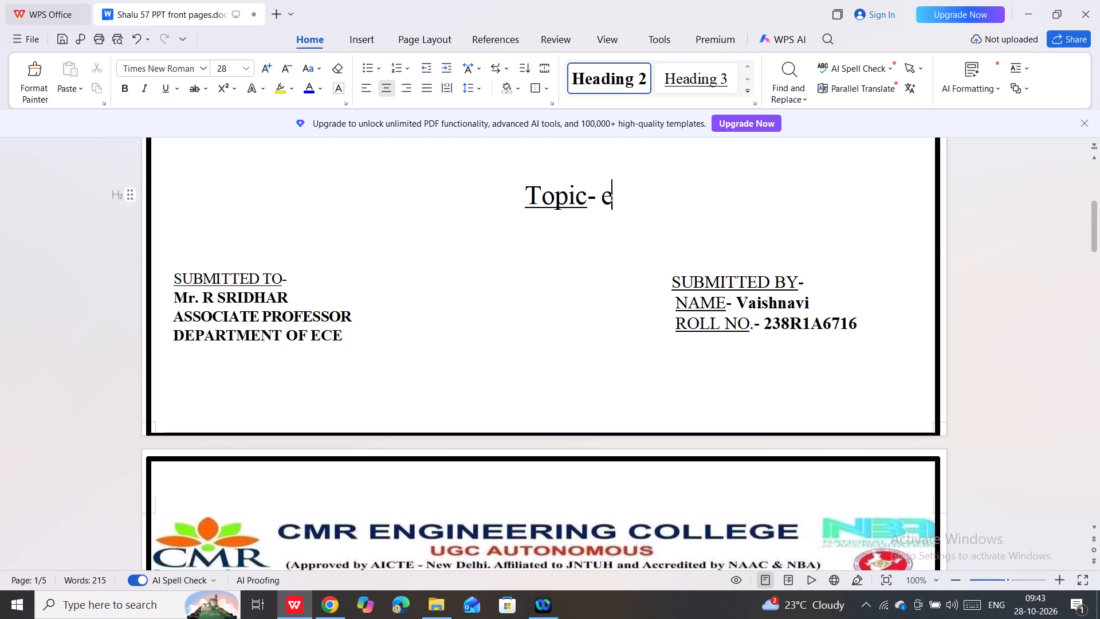
{"action": "key", "text": "BackSpace"}
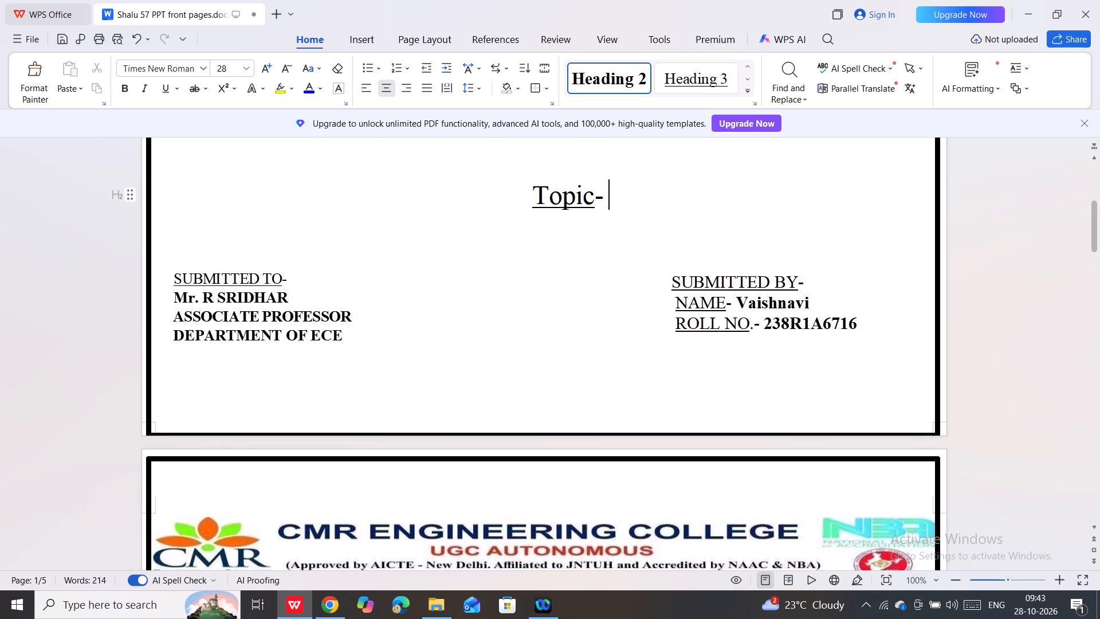
{"action": "key", "text": "shift+e"}
{"action": "type", "text": "mbeed"}
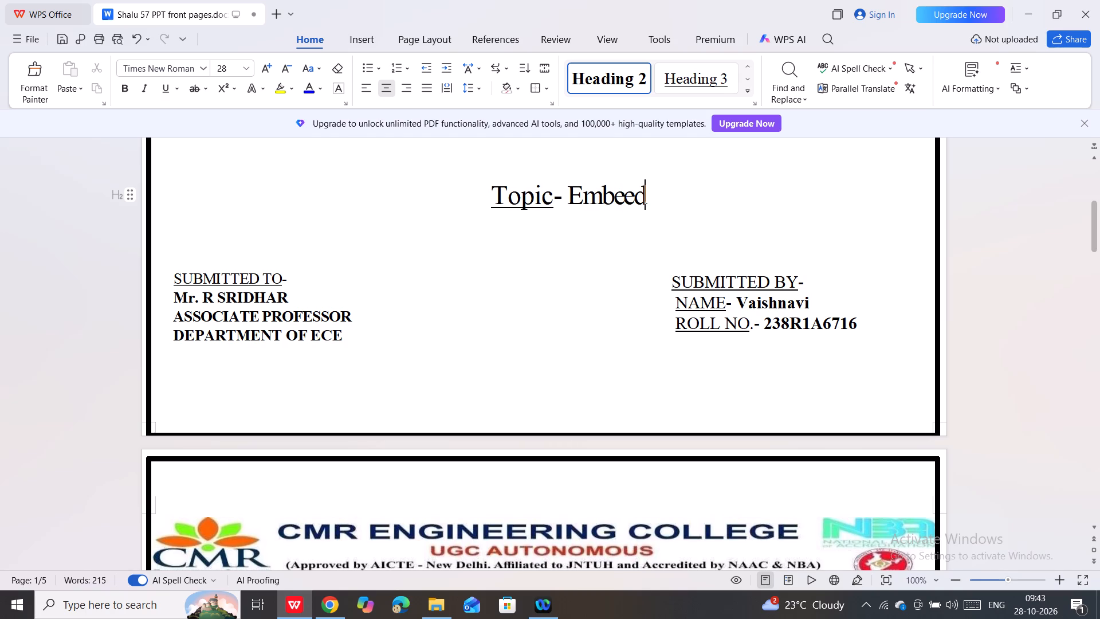
{"action": "type", "text": "ed"}
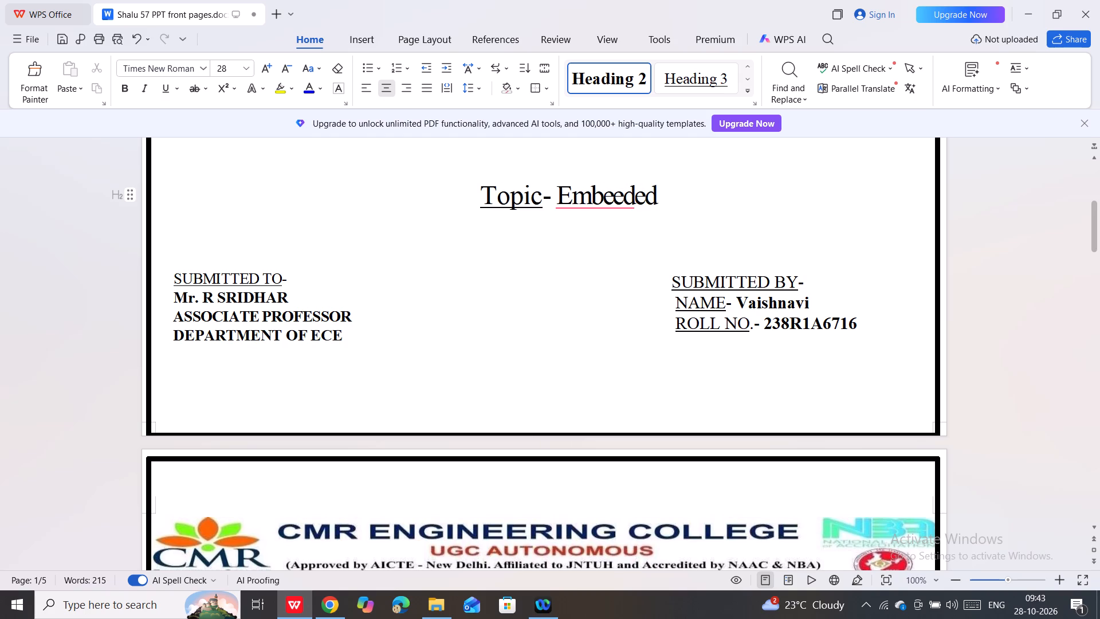
{"action": "key", "text": "space"}
{"action": "type", "text": "firm"}
{"action": "key", "text": "space"}
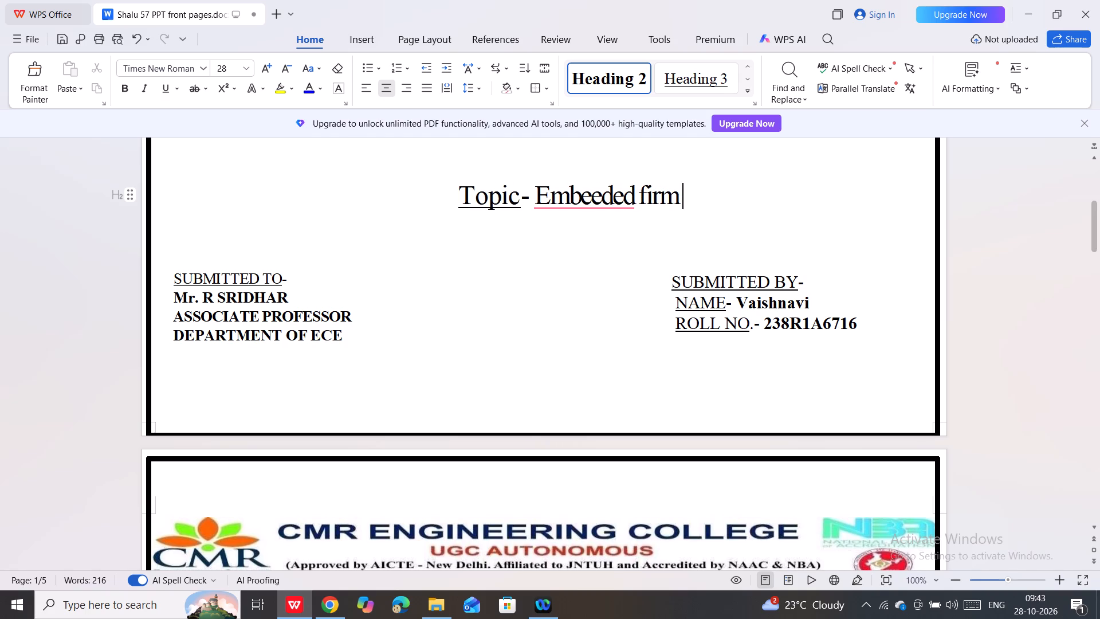
{"action": "key", "text": "BackSpace"}
{"action": "type", "text": "ware"}
{"action": "key", "text": "space"}
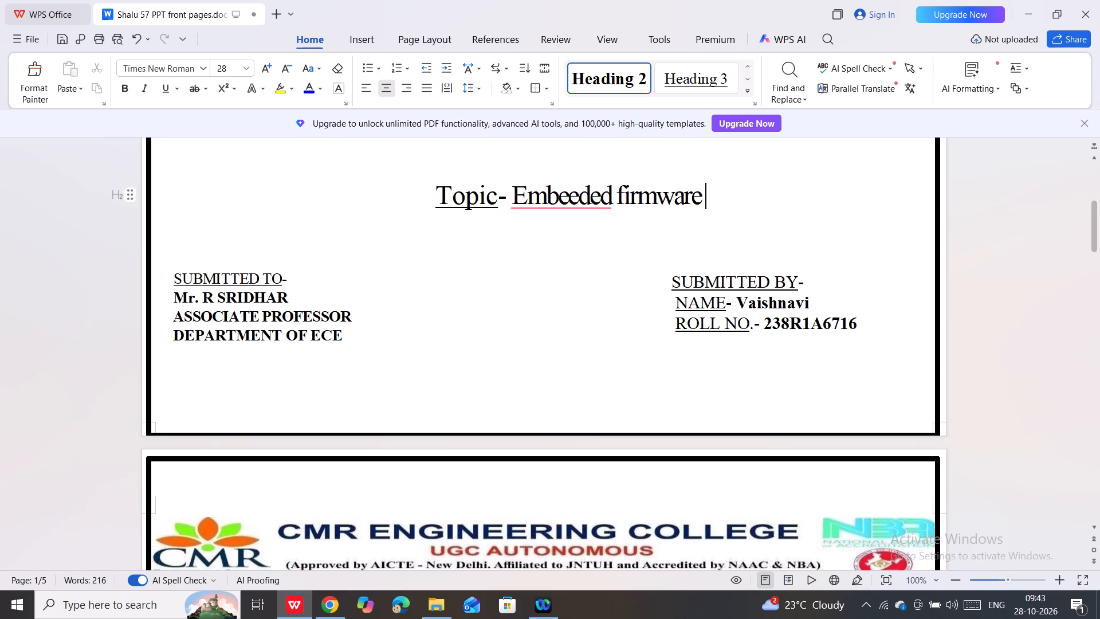
{"action": "key", "text": "space"}
{"action": "type", "text": "design"}
{"action": "key", "text": "space"}
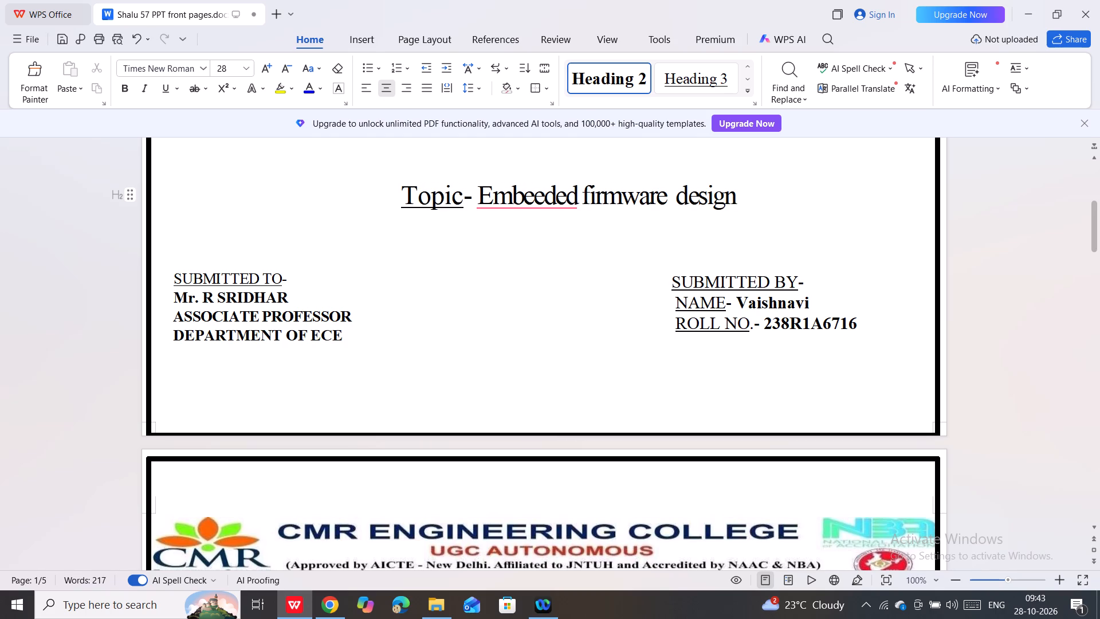
{"action": "key", "text": "shift+a"}
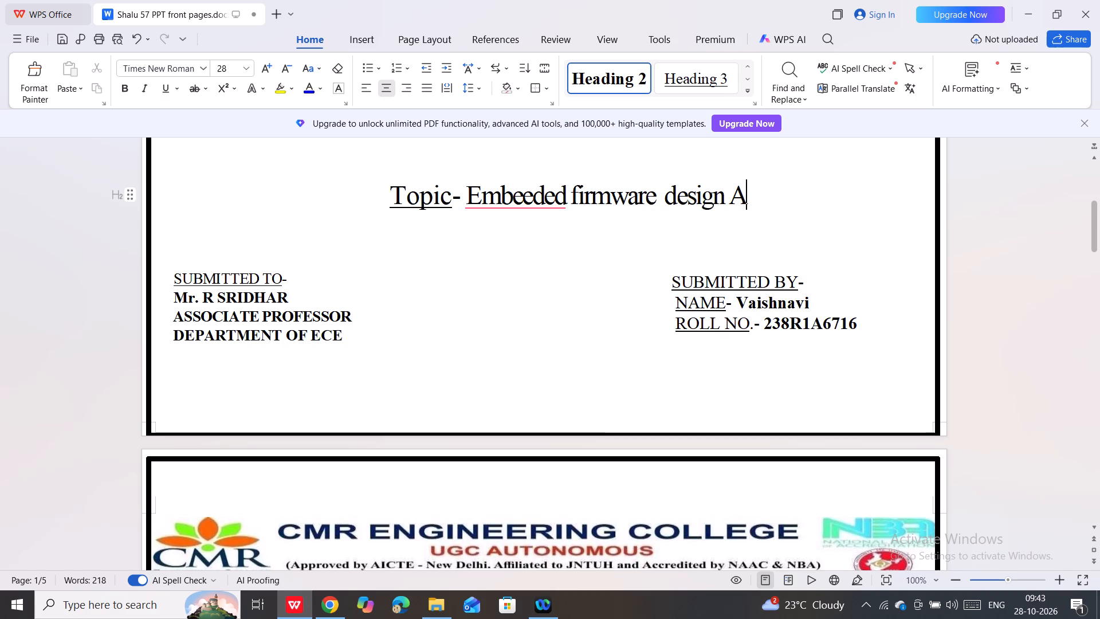
{"action": "type", "text": "pp"}
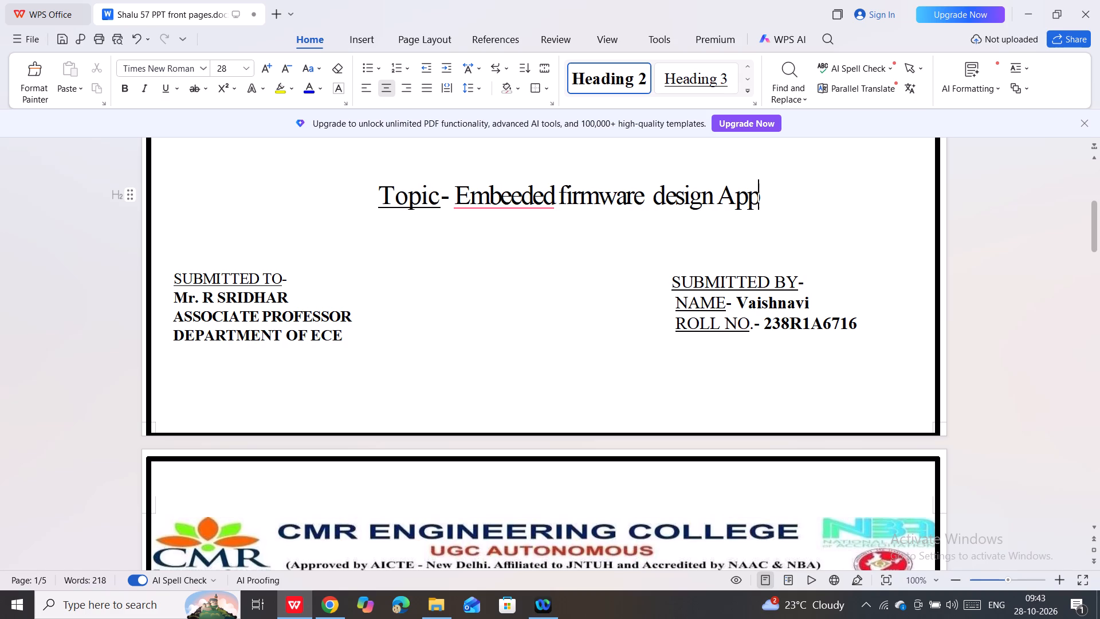
{"action": "type", "text": "ra"}
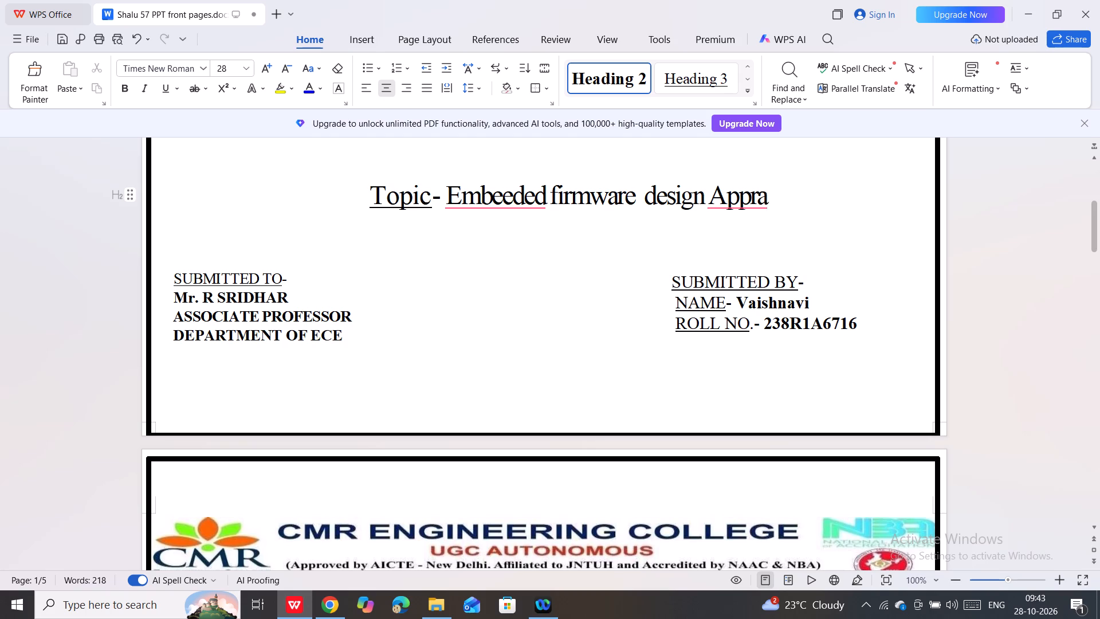
{"action": "key", "text": "BackSpace"}
{"action": "key", "text": "o"}
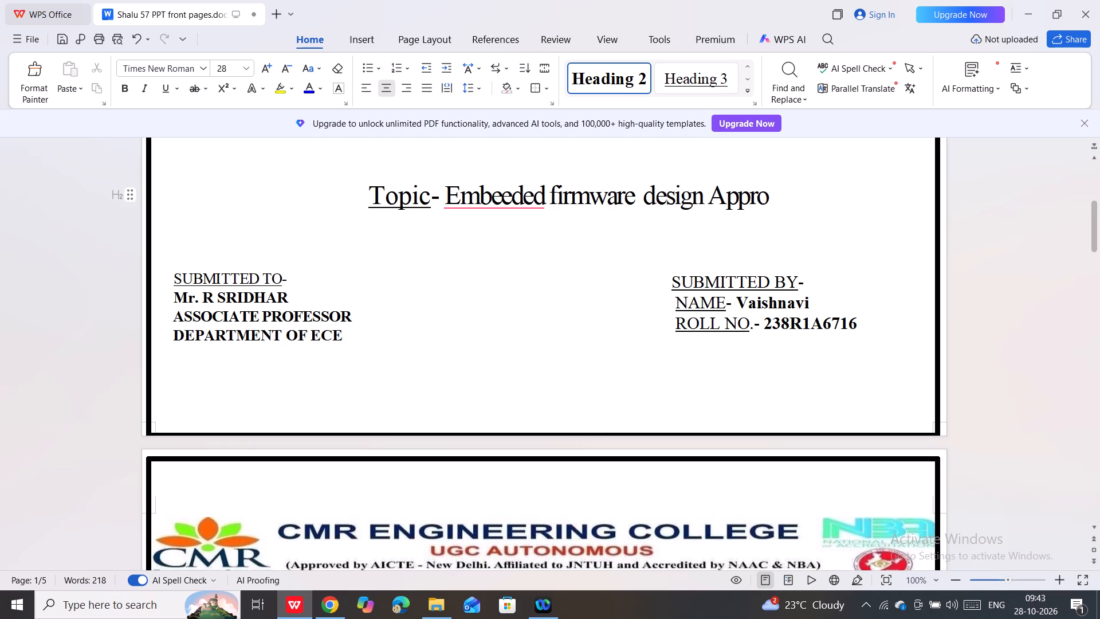
{"action": "type", "text": "aches"}
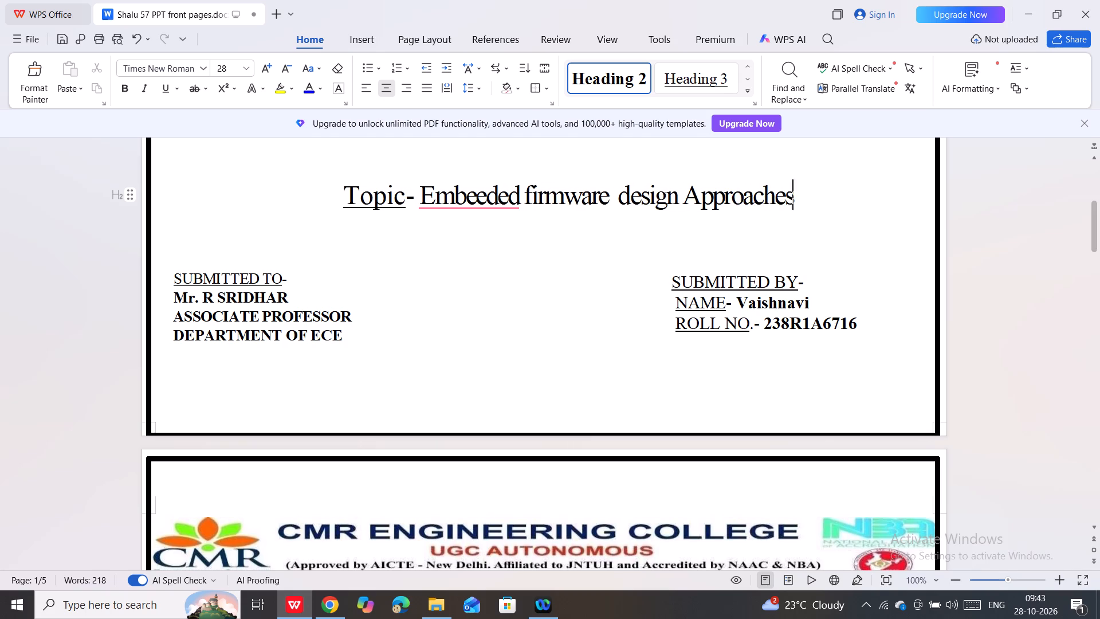
Make the topic title "Embeeded firmware design Approaches" on the first page bold, leaving the "Topic-" label as is.
{"action": "left_click", "coordinate": [803, 198]}
{"action": "left_click_drag", "start_coordinate": [798, 195], "coordinate": [555, 179]}
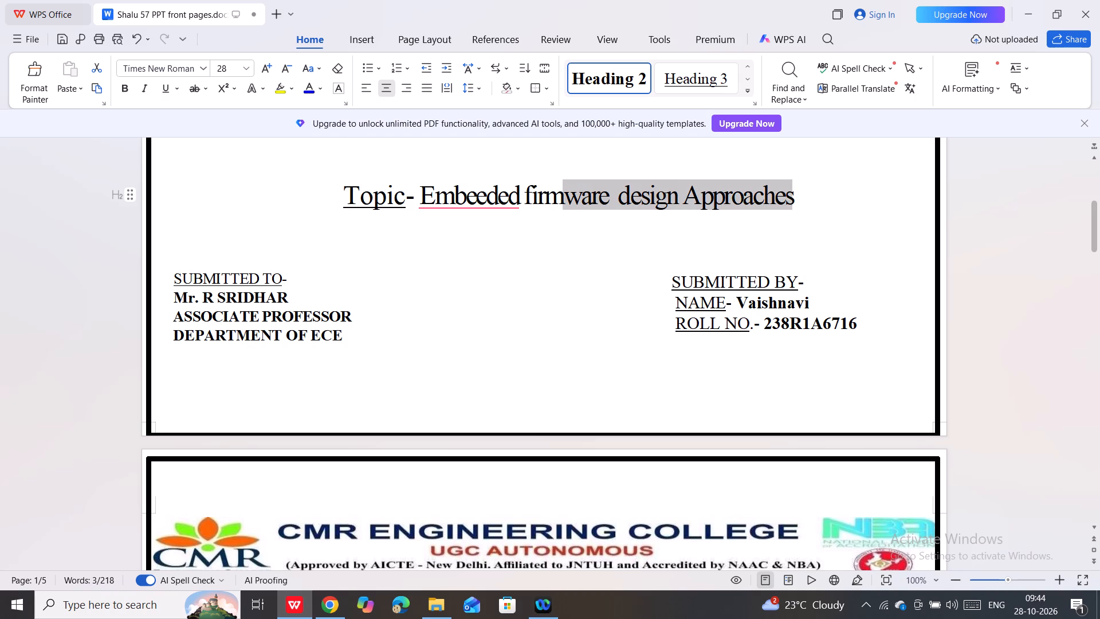
{"action": "left_click_drag", "start_coordinate": [555, 179], "coordinate": [425, 205]}
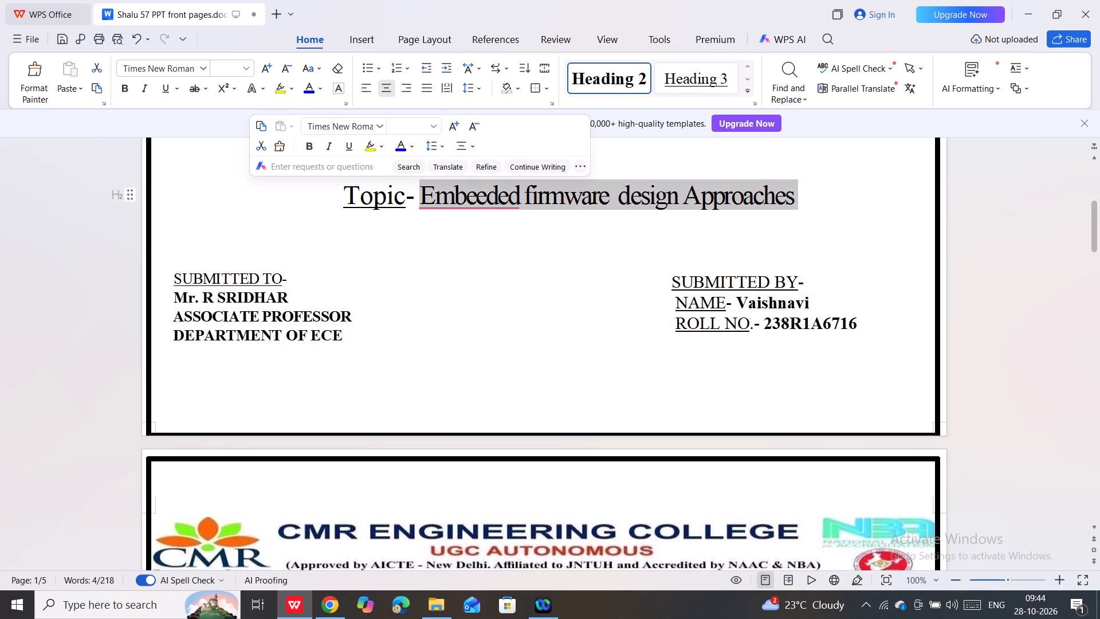
{"action": "left_click", "coordinate": [309, 146]}
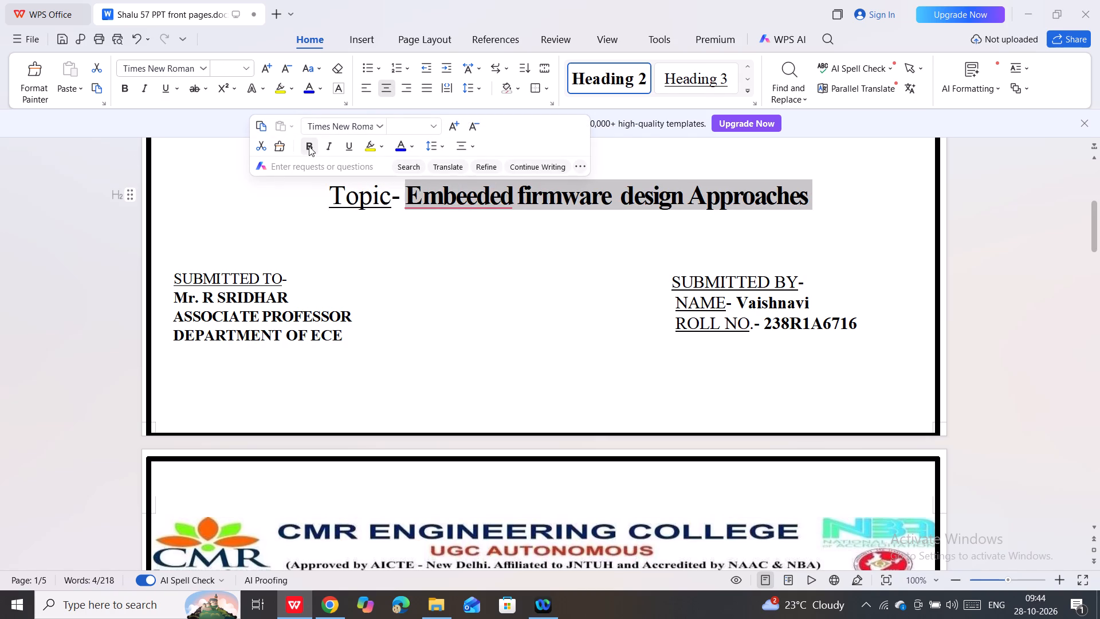
{"action": "left_click", "coordinate": [493, 346]}
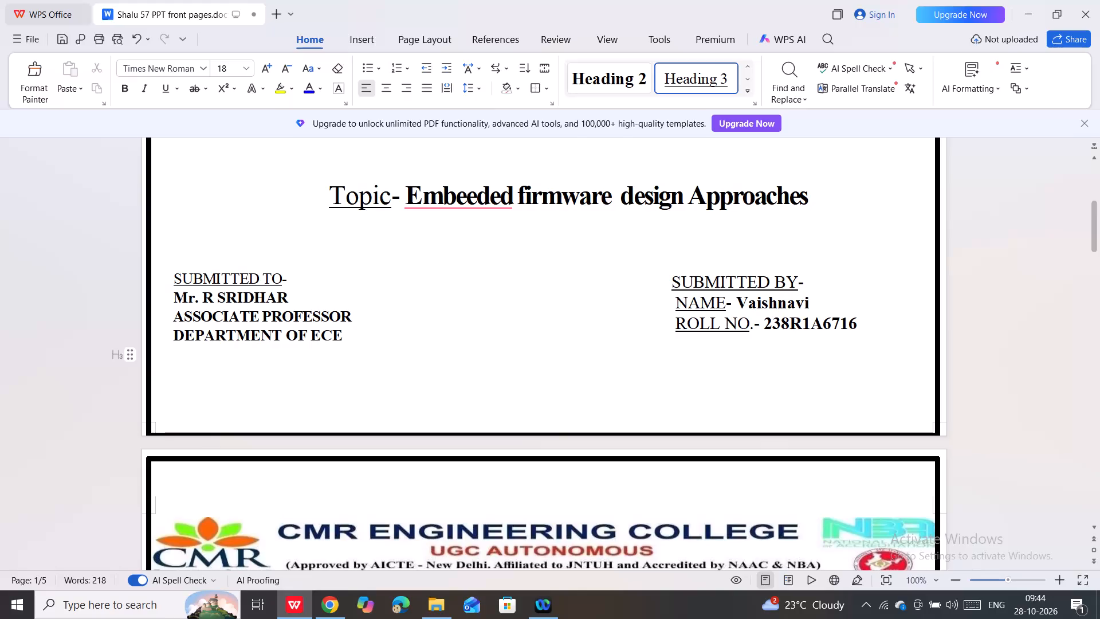
{"action": "left_click", "coordinate": [484, 361]}
{"action": "double_click", "coordinate": [491, 356]}
{"action": "left_click", "coordinate": [487, 360]}
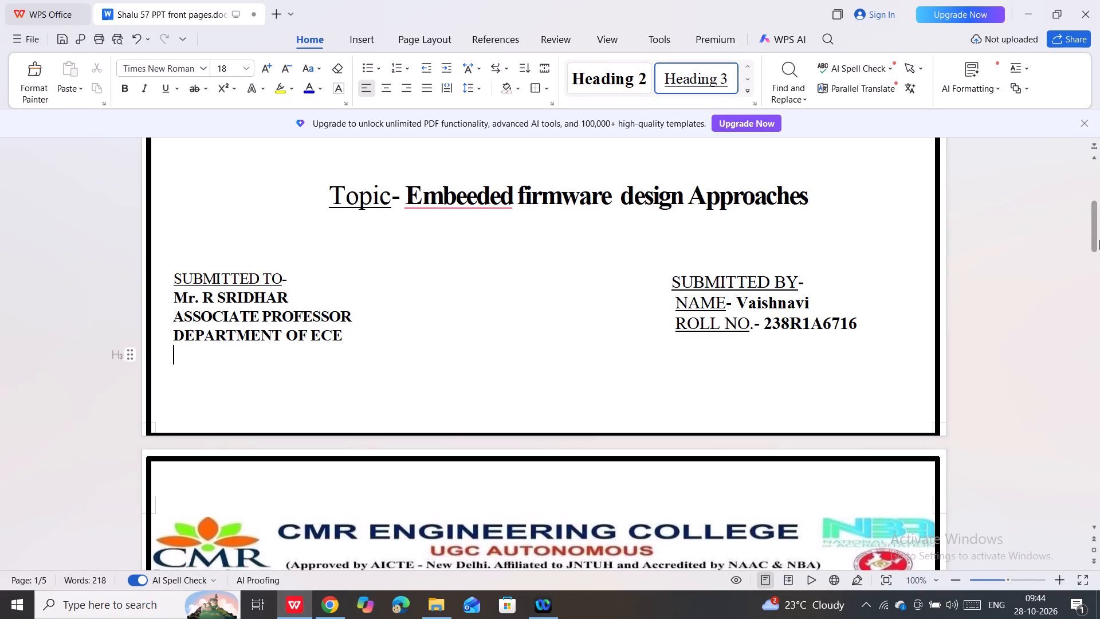
Replace the student name on the Web and Social Media Analytics page with "Vaishnavi", keeping ROLL NO. on its own line below.
{"action": "left_click_drag", "start_coordinate": [1099, 240], "coordinate": [1099, 257]}
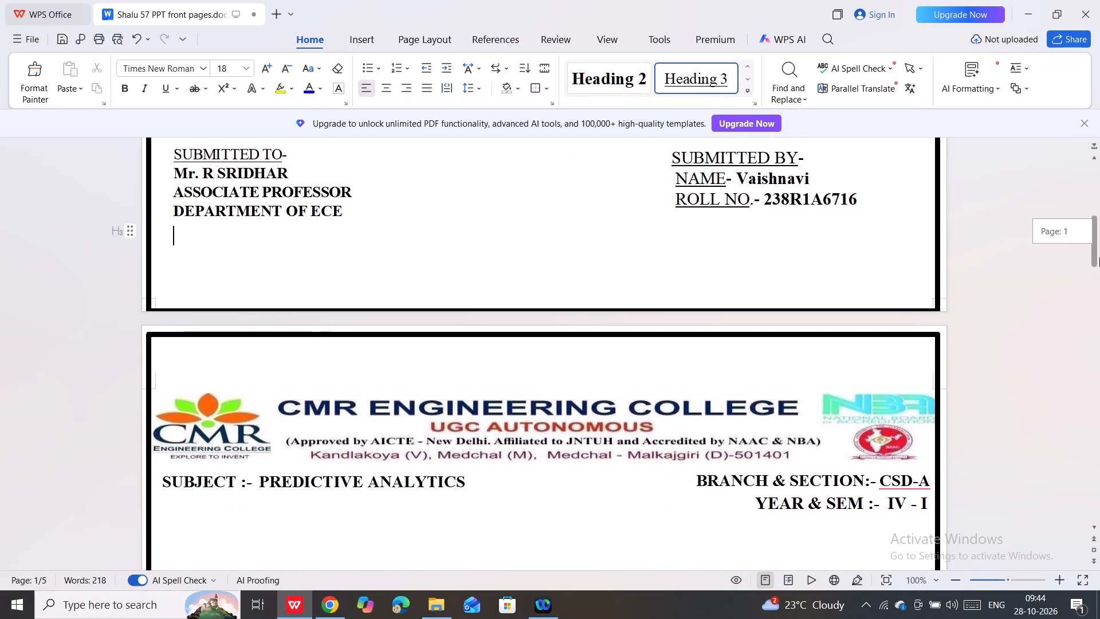
{"action": "left_click_drag", "start_coordinate": [1099, 257], "coordinate": [1094, 295]}
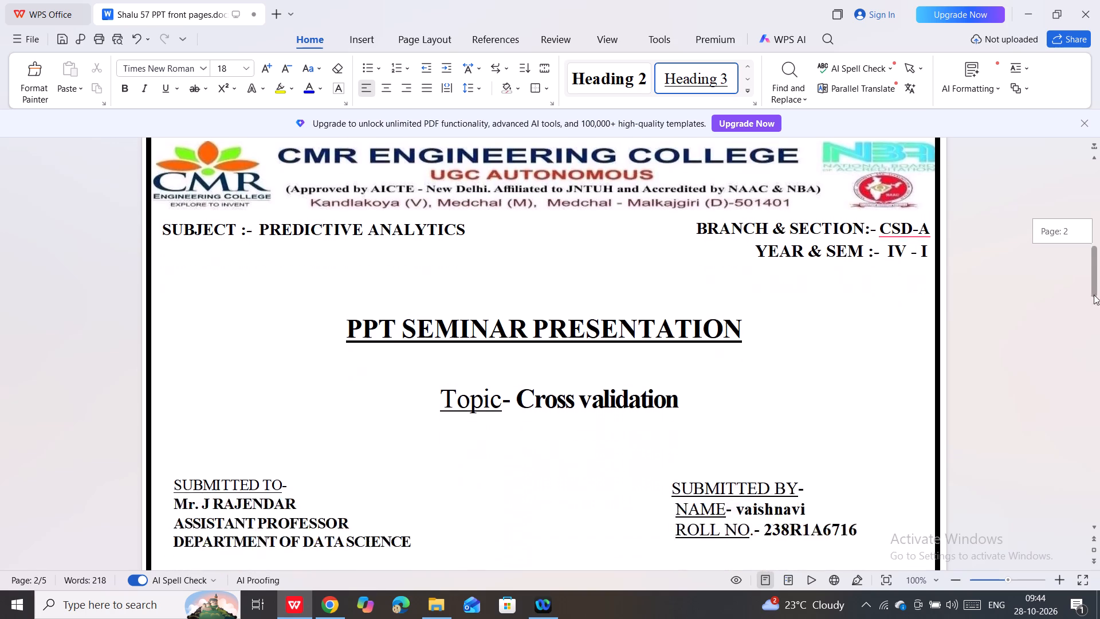
{"action": "left_click_drag", "start_coordinate": [1094, 295], "coordinate": [1082, 344]}
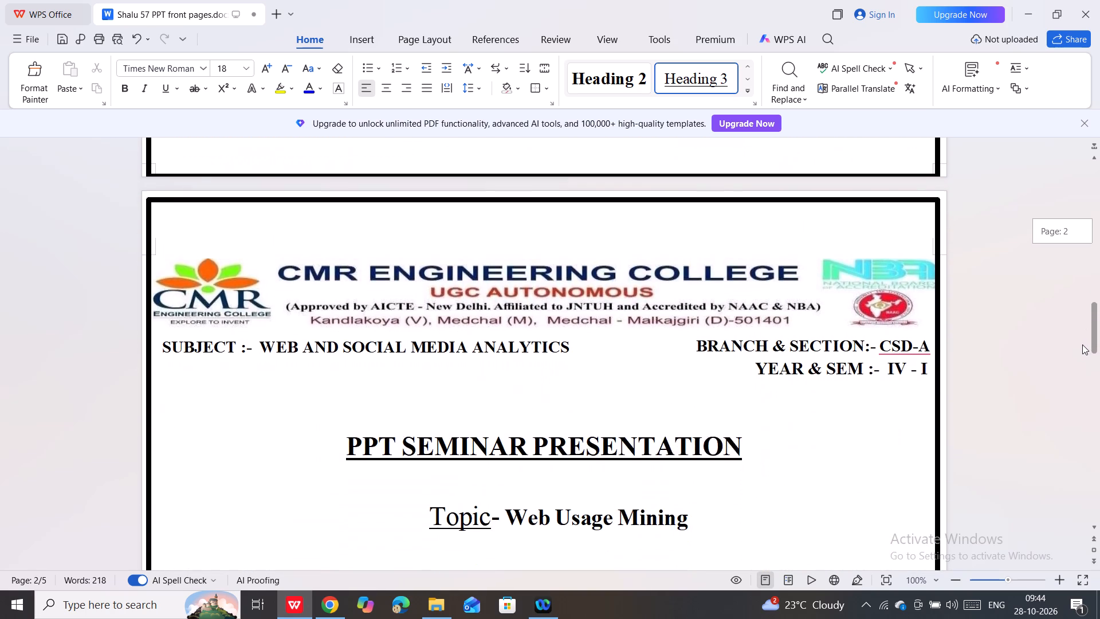
{"action": "left_click_drag", "start_coordinate": [1082, 344], "coordinate": [1082, 348]}
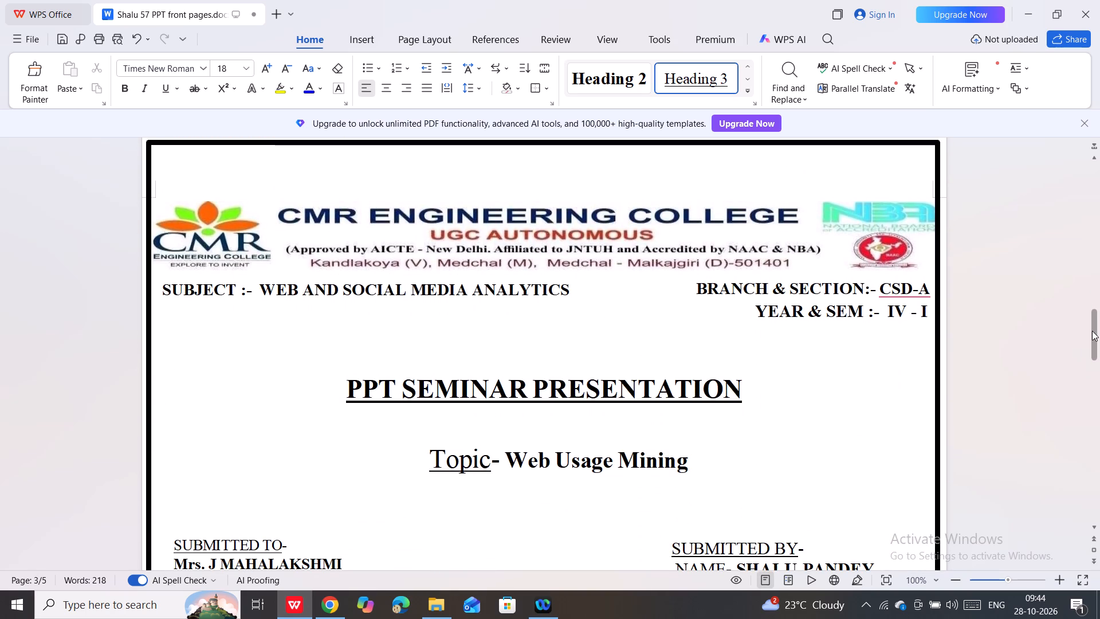
{"action": "left_click_drag", "start_coordinate": [1092, 334], "coordinate": [1093, 350]}
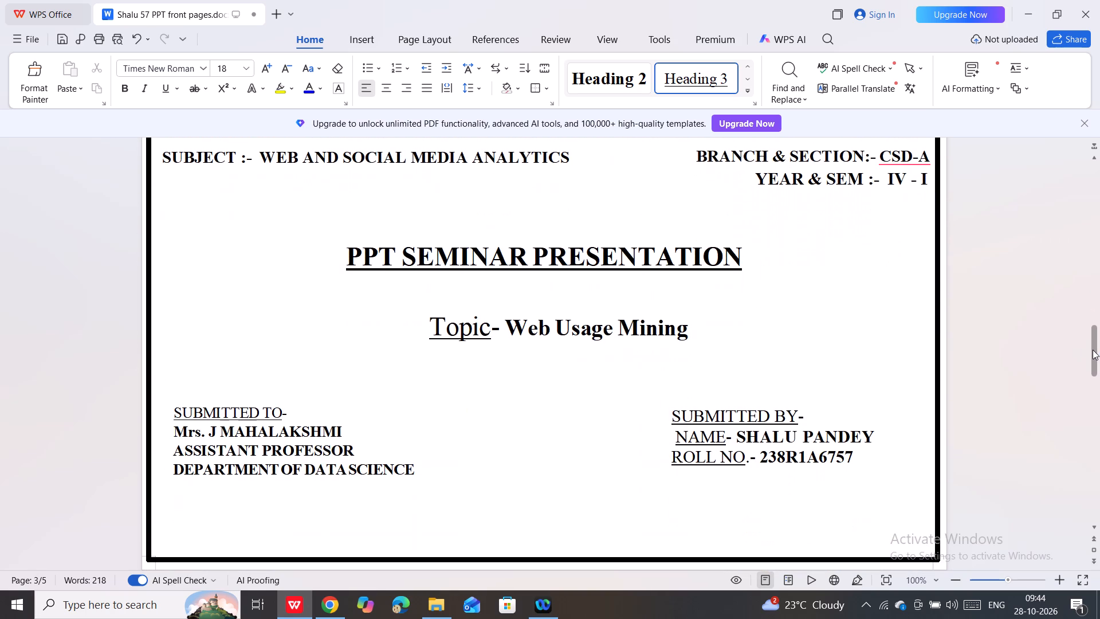
{"action": "left_click", "coordinate": [875, 435]}
{"action": "key", "text": "BackSpace"}
{"action": "key", "text": "BackSpace"}
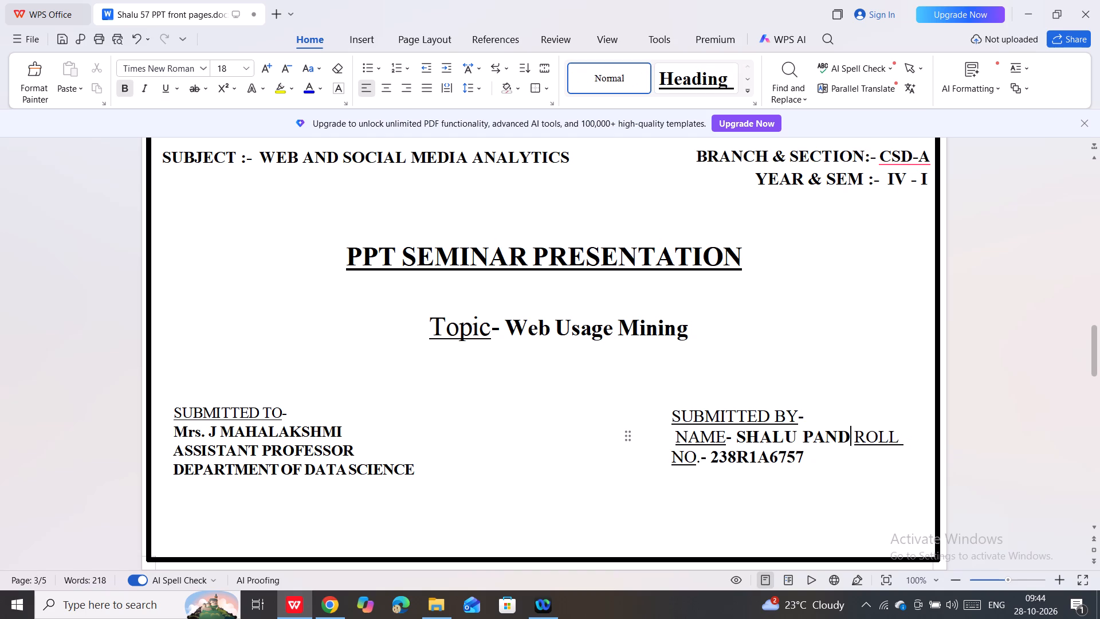
{"action": "key", "text": "BackSpace"}
{"action": "key", "text": "BackSpace"}
{"action": "key", "text": "BackSpace"}
{"action": "key", "text": "BackSpace"}
{"action": "key", "text": "BackSpace"}
{"action": "key", "text": "BackSpace"}
{"action": "key", "text": "BackSpace"}
{"action": "key", "text": "BackSpace"}
{"action": "key", "text": "BackSpace"}
{"action": "key", "text": "BackSpace"}
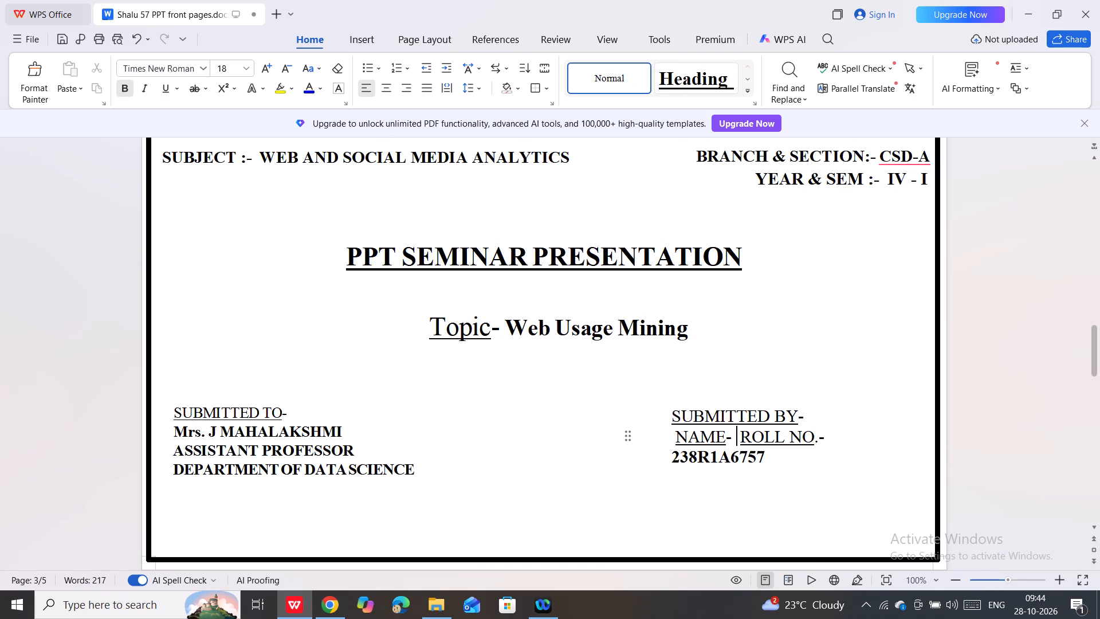
{"action": "key", "text": "shift+v"}
{"action": "type", "text": "aishnavi"}
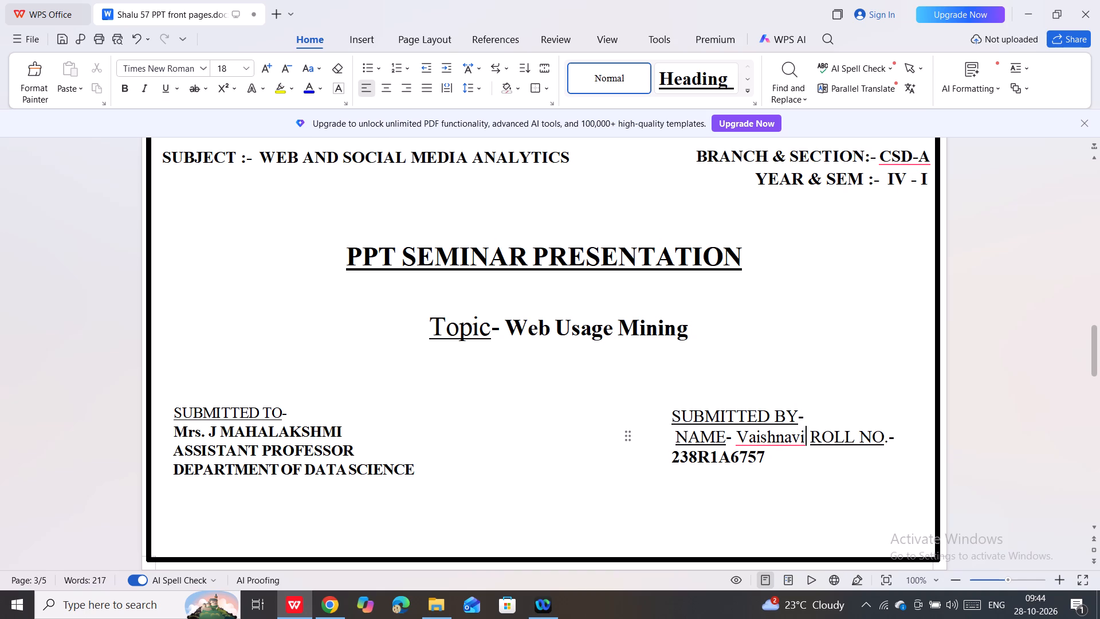
{"action": "key", "text": "Return"}
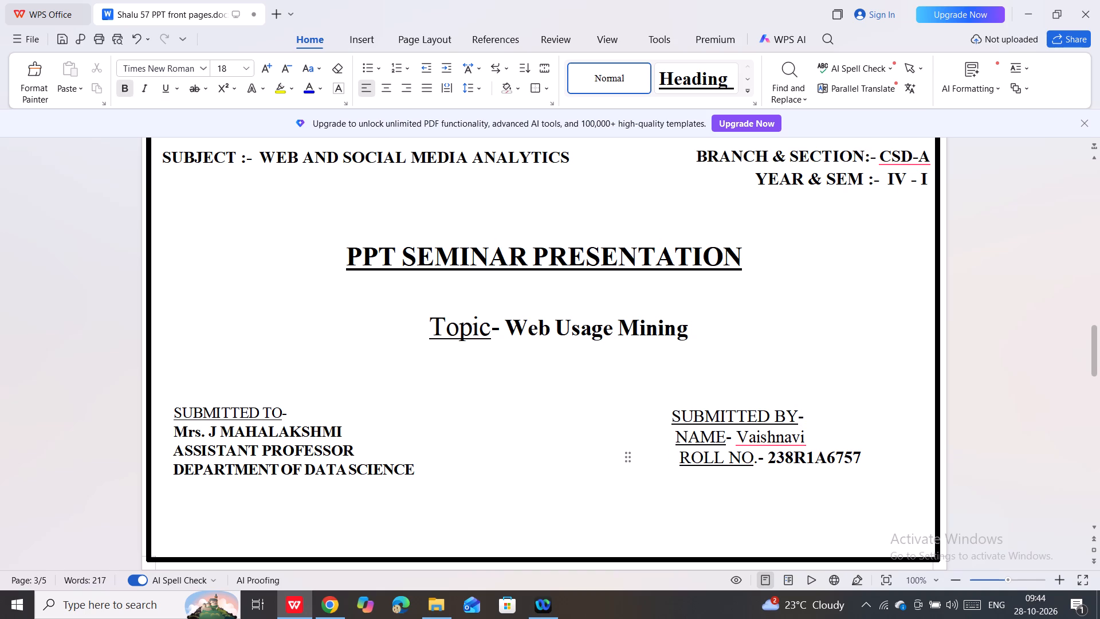
Apply bold to the student name "Vaishnavi" on the Web and Social Media Analytics page.
{"action": "left_click_drag", "start_coordinate": [813, 435], "coordinate": [744, 442]}
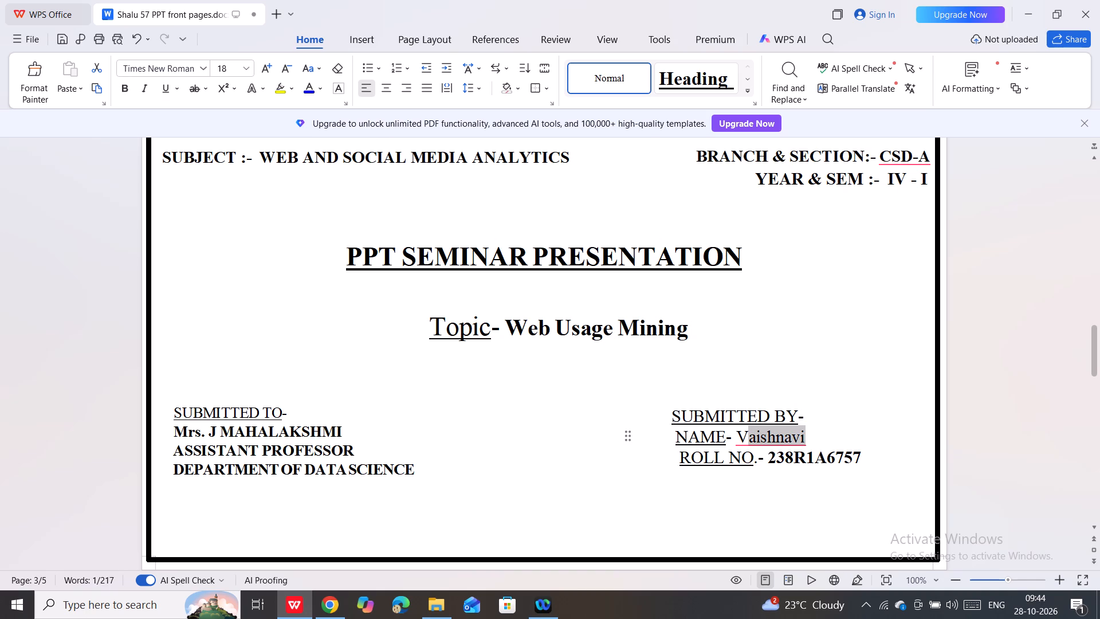
{"action": "left_click_drag", "start_coordinate": [744, 442], "coordinate": [737, 442]}
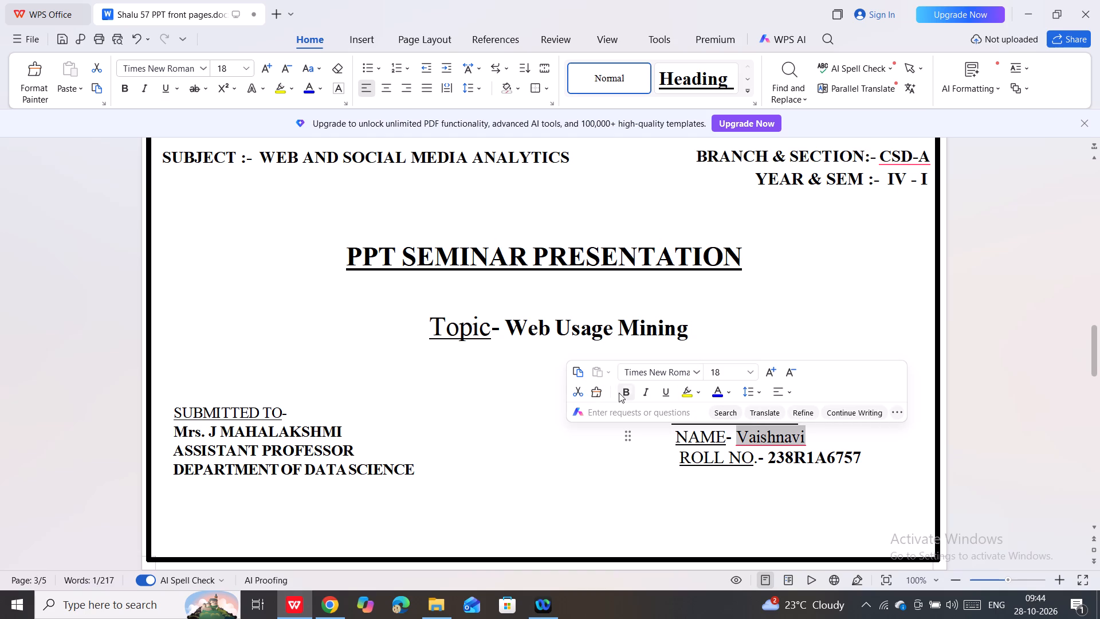
{"action": "left_click", "coordinate": [626, 393]}
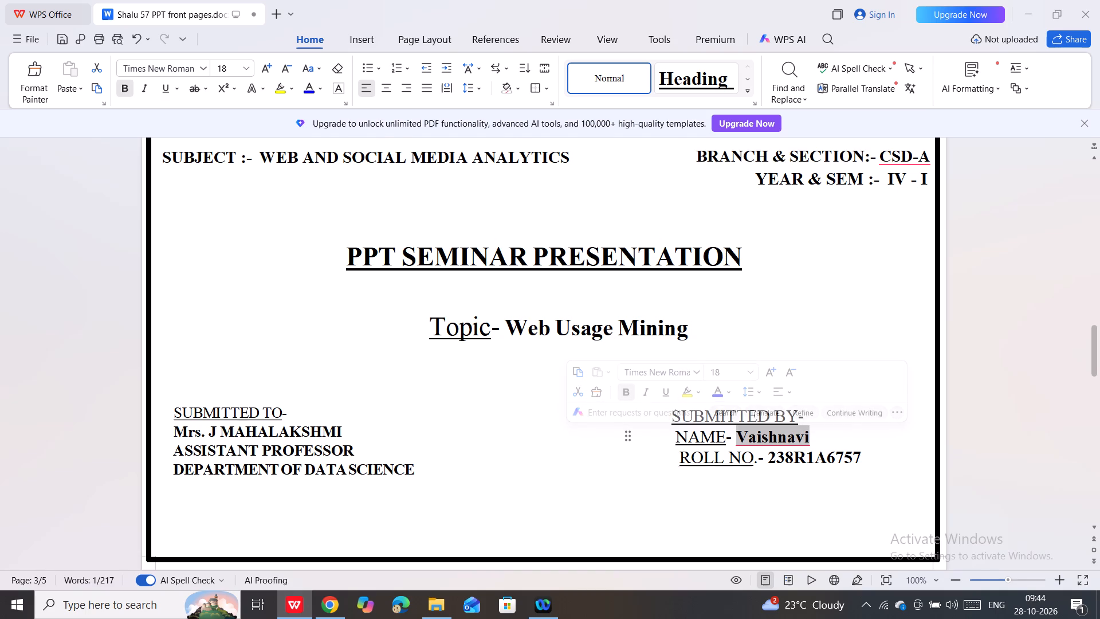
Replace the last two digits of the roll number on the Web and Social Media Analytics page with 16.
{"action": "left_click", "coordinate": [871, 458]}
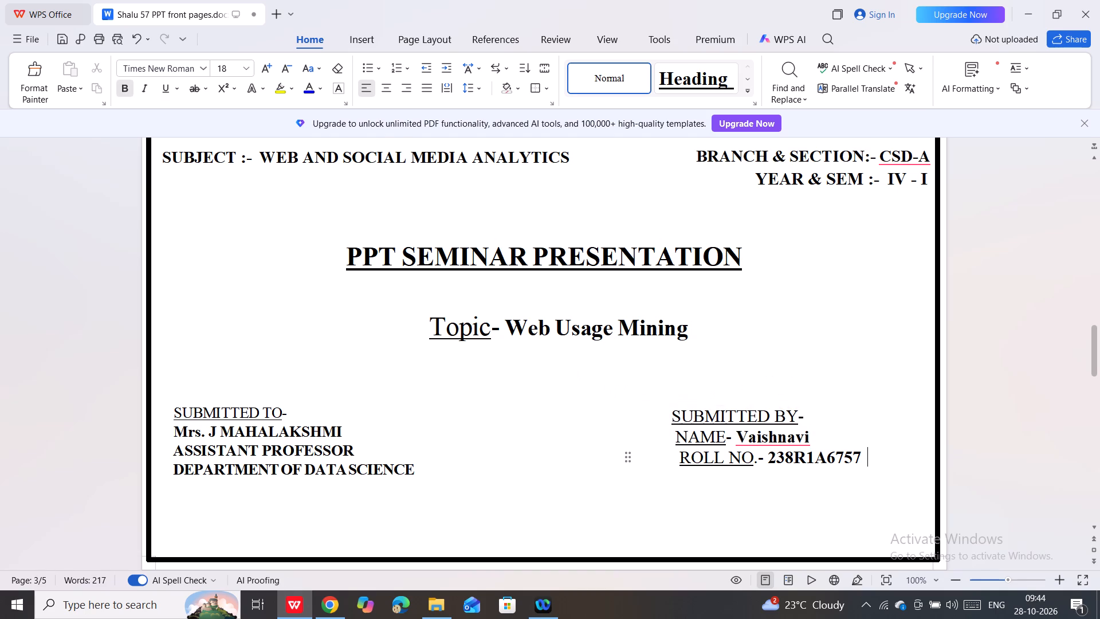
{"action": "key", "text": "BackSpace"}
{"action": "key", "text": "BackSpace"}
{"action": "key", "text": "BackSpace"}
{"action": "type", "text": "16"}
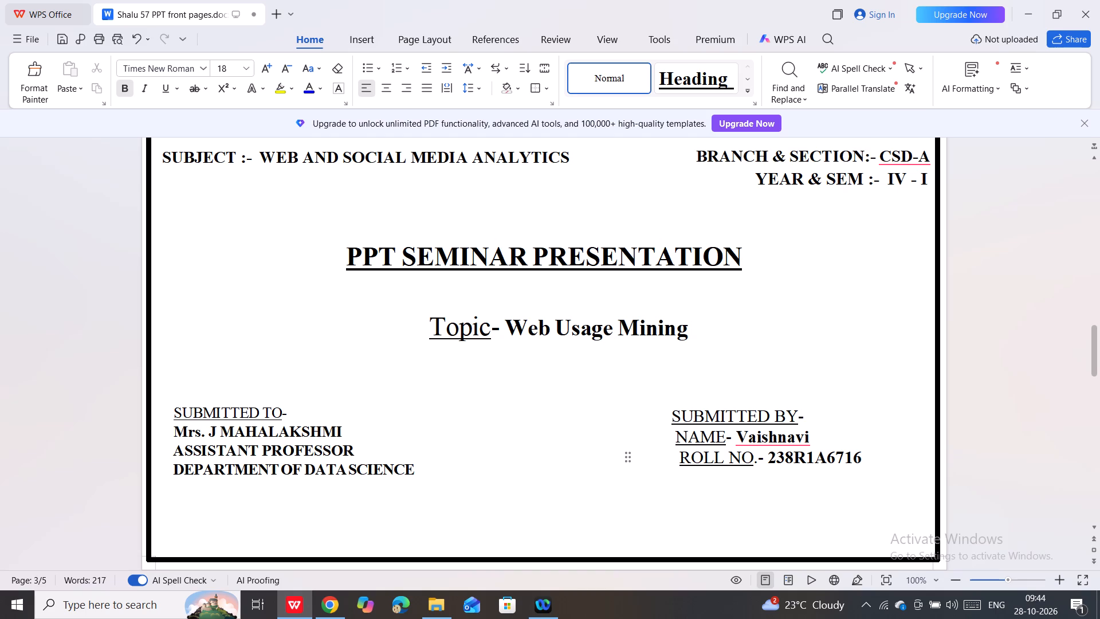
Clear the topic title after "Topic-" on the Web and Social Media Analytics page.
{"action": "left_click", "coordinate": [711, 335]}
{"action": "key", "text": "BackSpace"}
{"action": "key", "text": "BackSpace"}
{"action": "key", "text": "BackSpace"}
{"action": "key", "text": "BackSpace"}
{"action": "key", "text": "BackSpace"}
{"action": "key", "text": "BackSpace"}
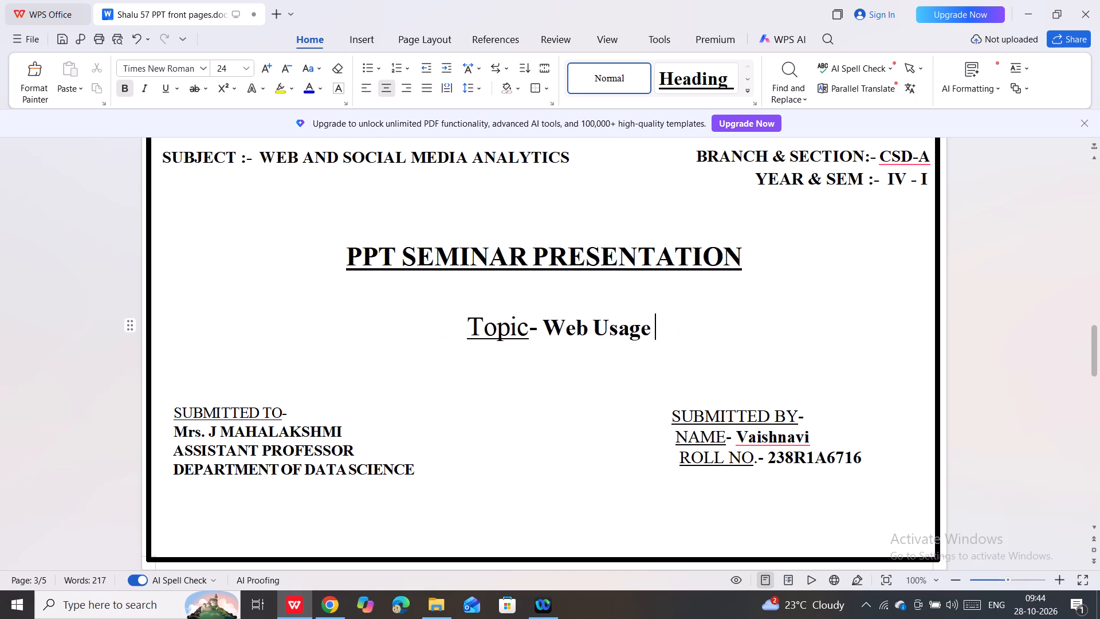
{"action": "key", "text": "BackSpace"}
{"action": "key", "text": "BackSpace"}
{"action": "key", "text": "BackSpace"}
{"action": "key", "text": "BackSpace"}
{"action": "key", "text": "BackSpace"}
{"action": "key", "text": "BackSpace"}
{"action": "key", "text": "BackSpace"}
{"action": "key", "text": "BackSpace"}
{"action": "key", "text": "BackSpace"}
{"action": "key", "text": "BackSpace"}
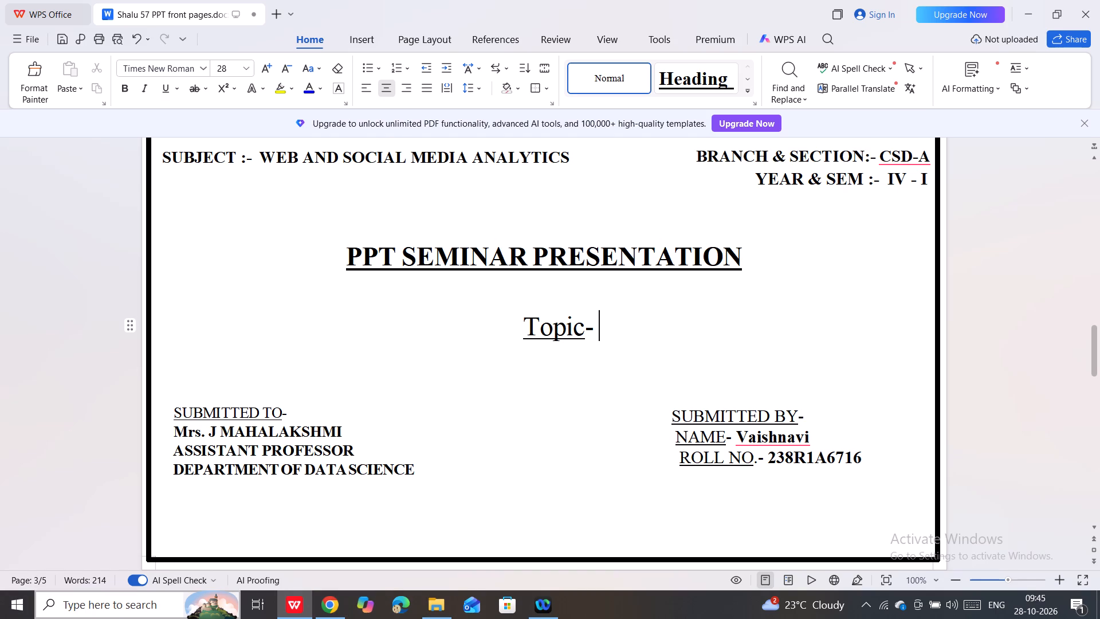
Launch WhatsApp from the recent apps in Windows search.
{"action": "left_click", "coordinate": [78, 602]}
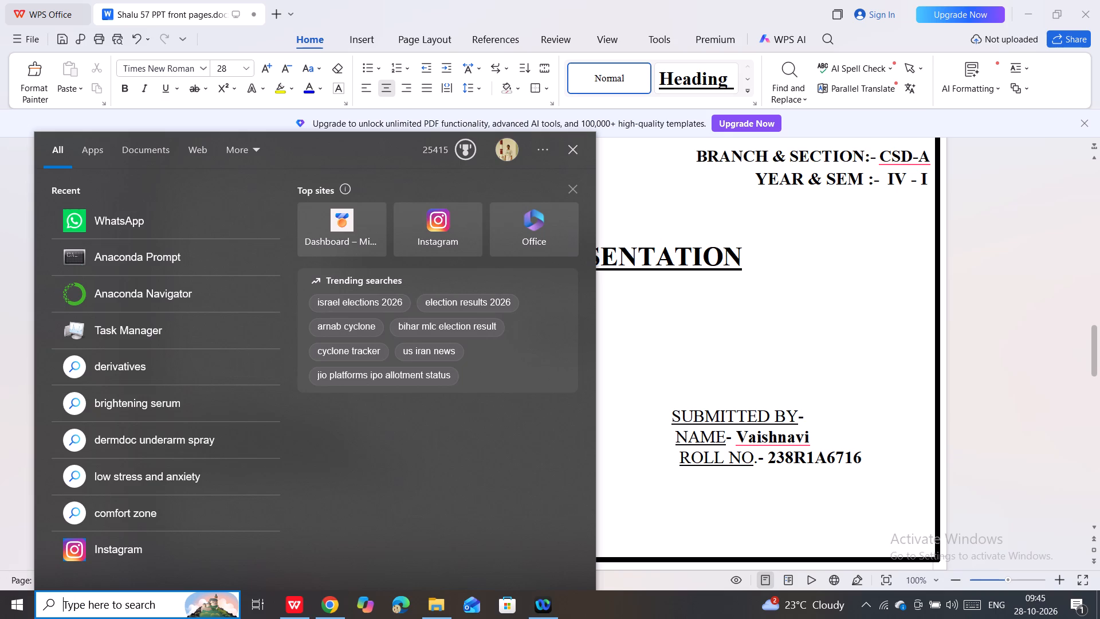
{"action": "left_click_drag", "start_coordinate": [112, 201], "coordinate": [112, 213]}
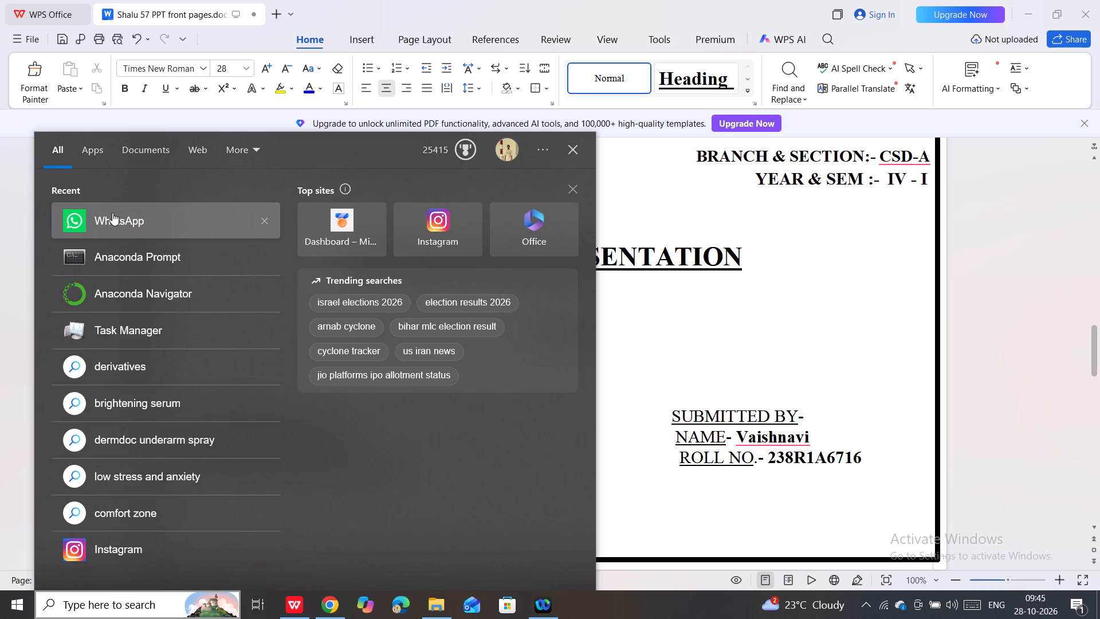
{"action": "double_click", "coordinate": [112, 213]}
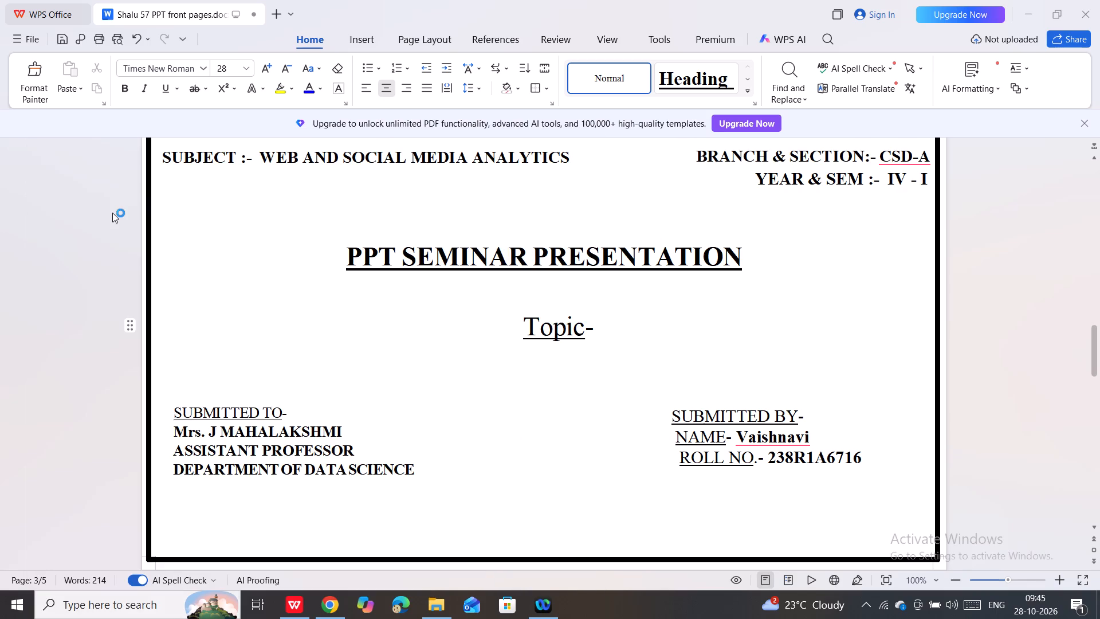
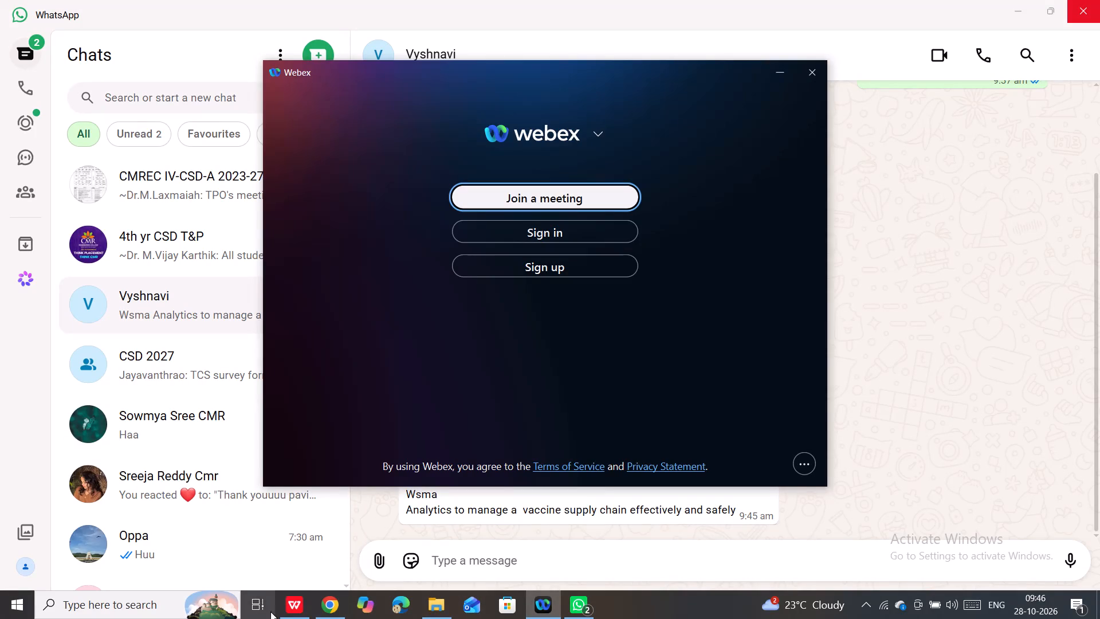
Switch back to WPS Office and paste the copied topic "Analytics to manage a vaccine supply chain effectively and safely" after "Topic-".
{"action": "left_click", "coordinate": [299, 606]}
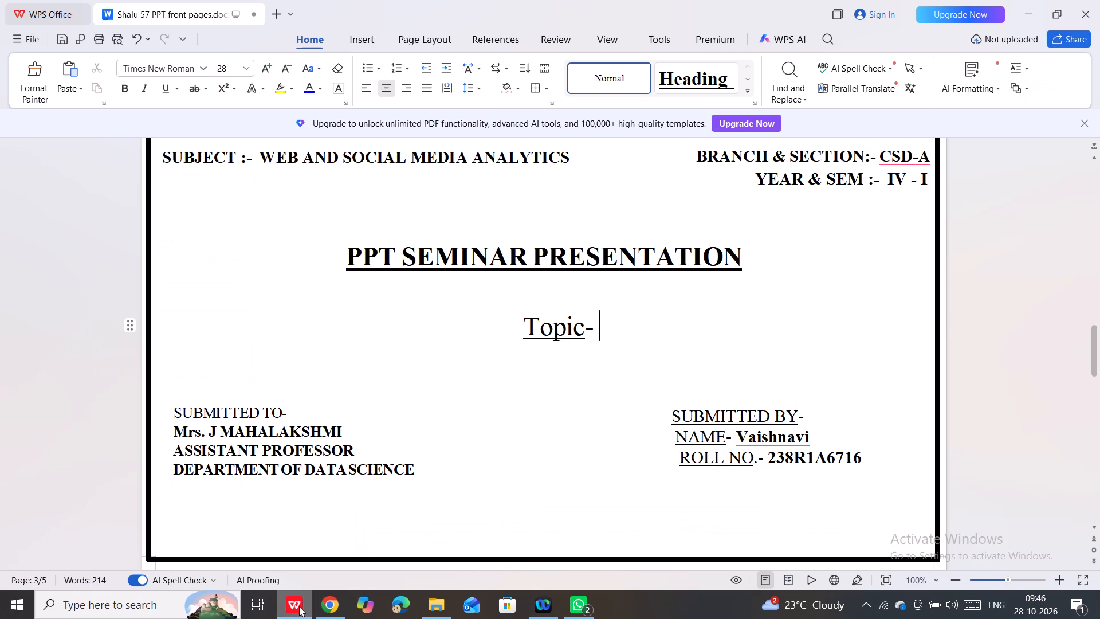
{"action": "key", "text": "ctrl+v"}
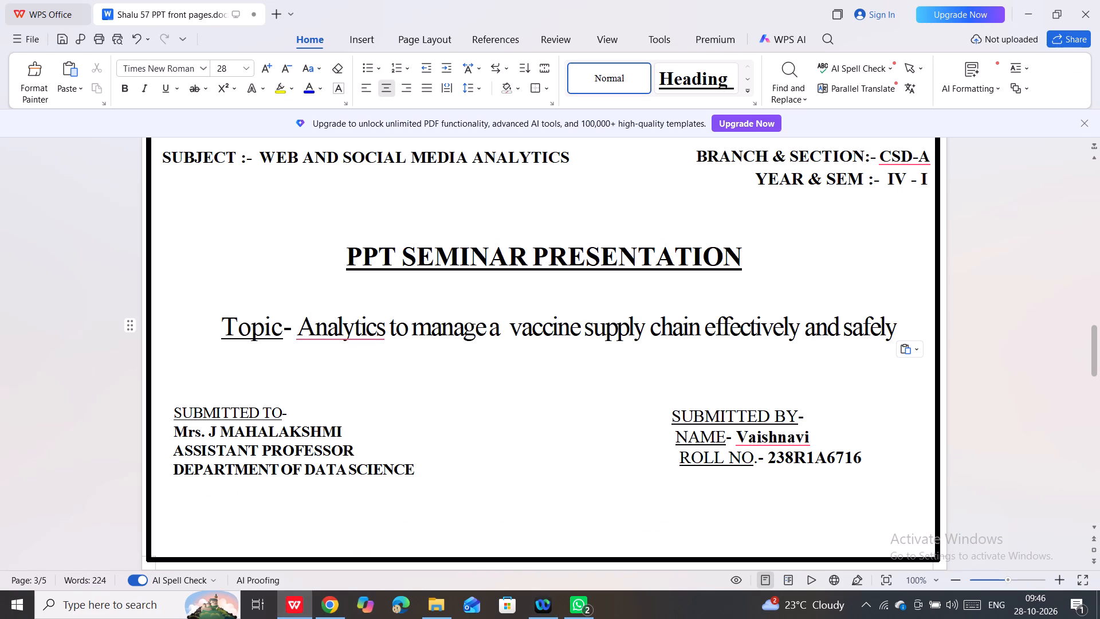
Apply bold to the whole topic title after "Topic-" on the Web and Social Media Analytics page.
{"action": "left_click", "coordinate": [898, 318]}
{"action": "left_click_drag", "start_coordinate": [896, 328], "coordinate": [336, 318]}
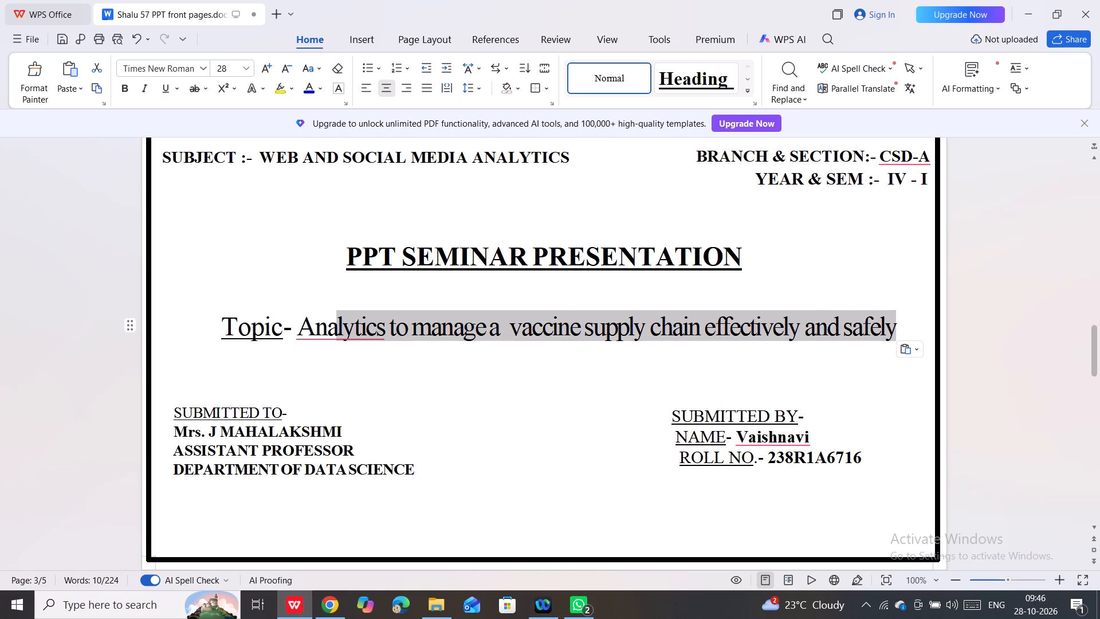
{"action": "left_click_drag", "start_coordinate": [336, 318], "coordinate": [300, 312]}
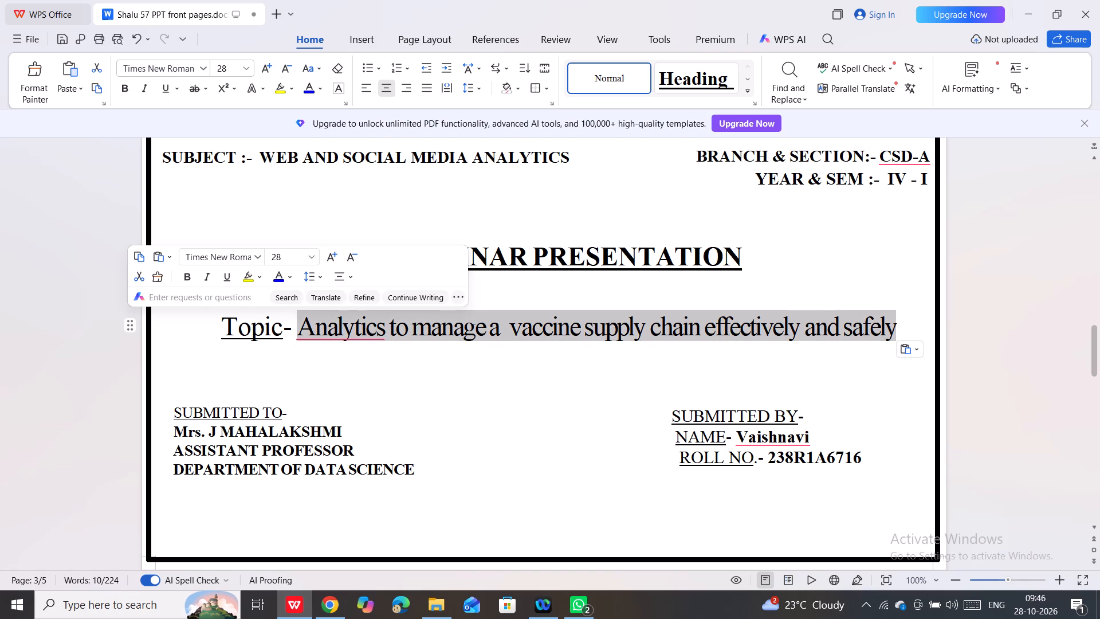
{"action": "left_click", "coordinate": [191, 280]}
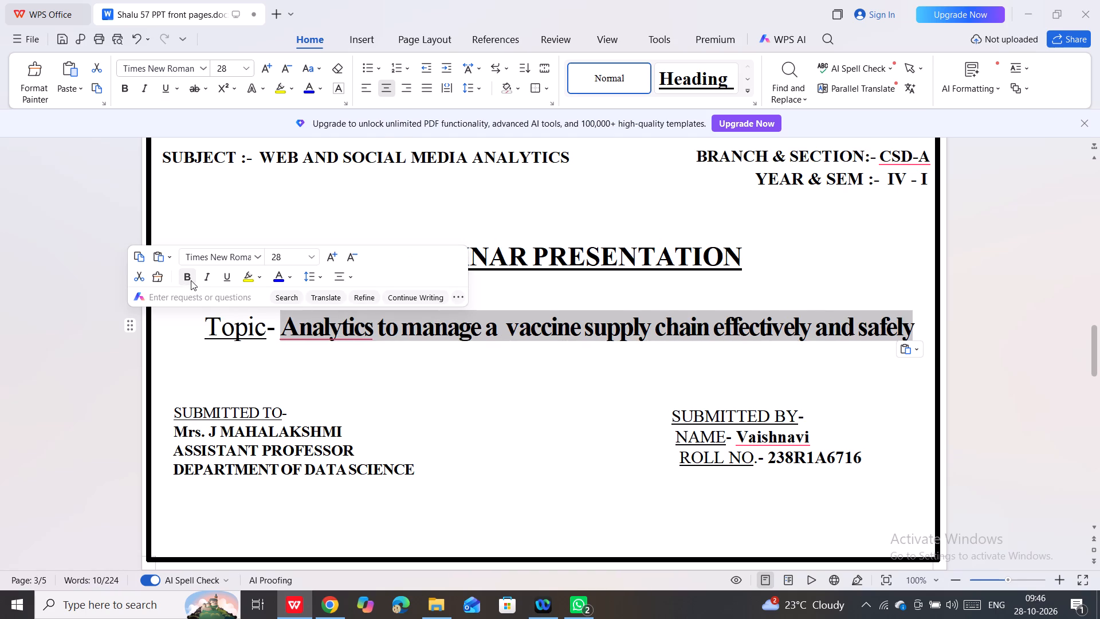
Go to the Data Warehouse and Business Intelligence front page, where the submitted-by details are.
{"action": "left_click", "coordinate": [468, 508]}
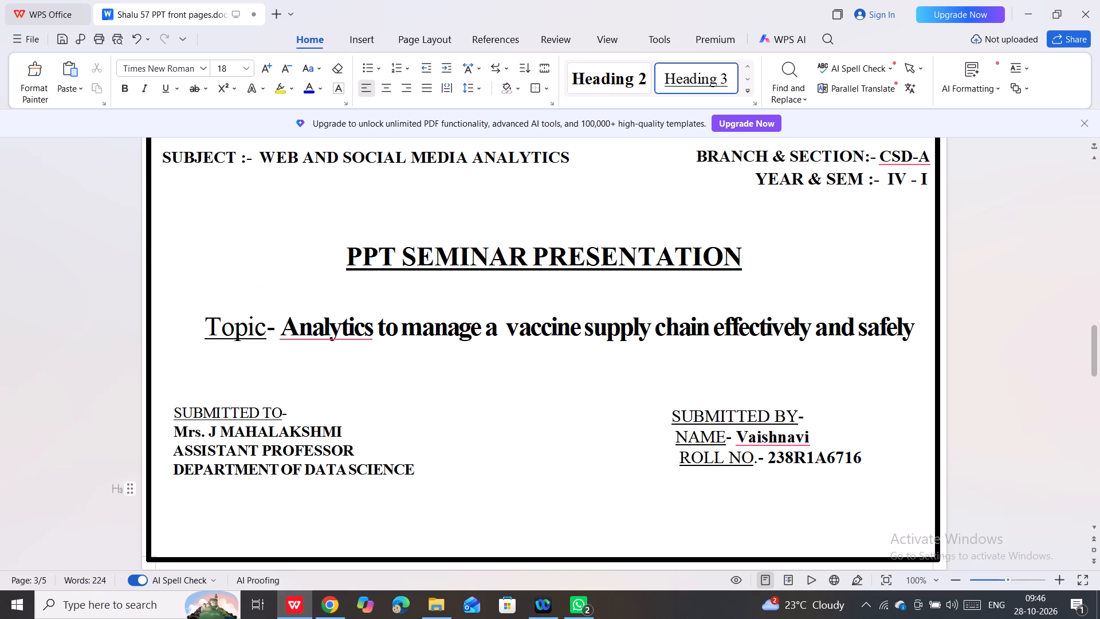
{"action": "left_click_drag", "start_coordinate": [463, 525], "coordinate": [411, 613]}
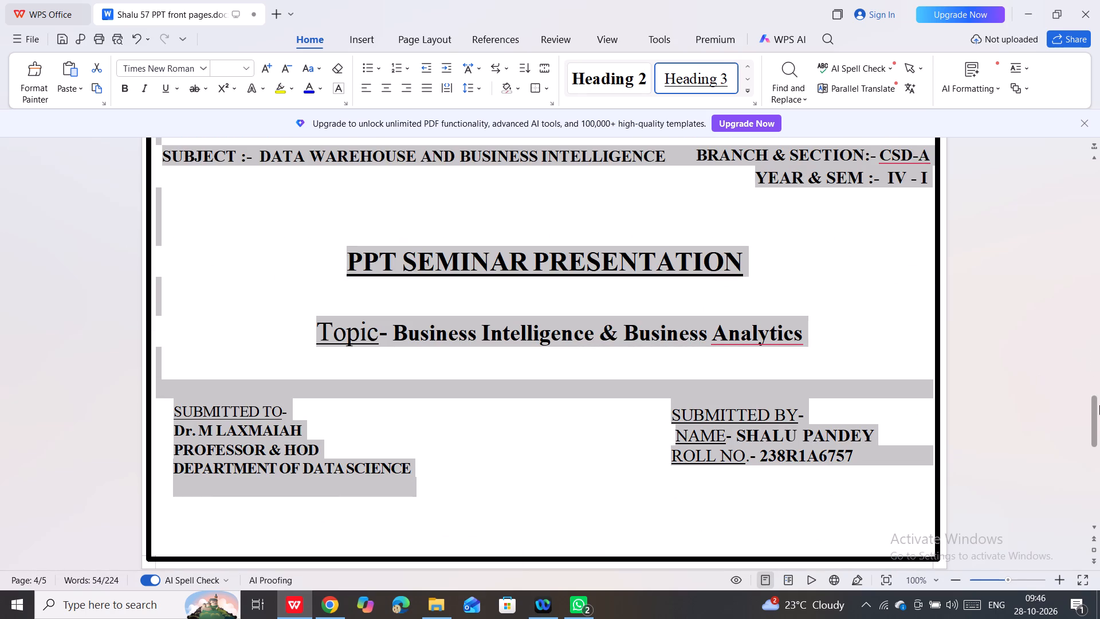
{"action": "left_click_drag", "start_coordinate": [1095, 426], "coordinate": [1091, 356]}
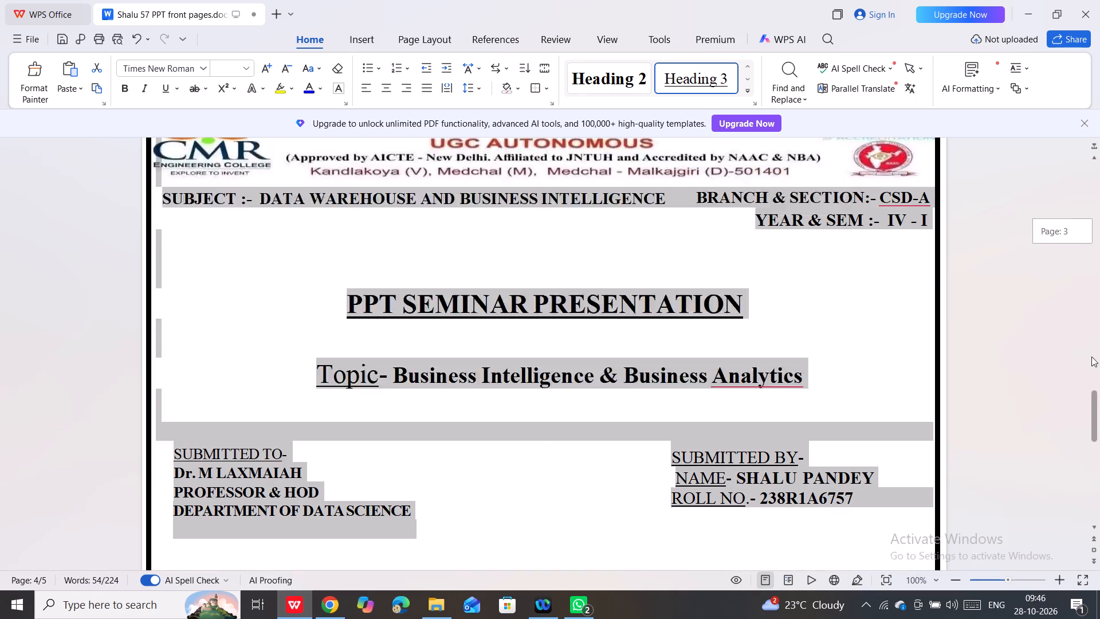
{"action": "left_click_drag", "start_coordinate": [1091, 356], "coordinate": [1091, 359]}
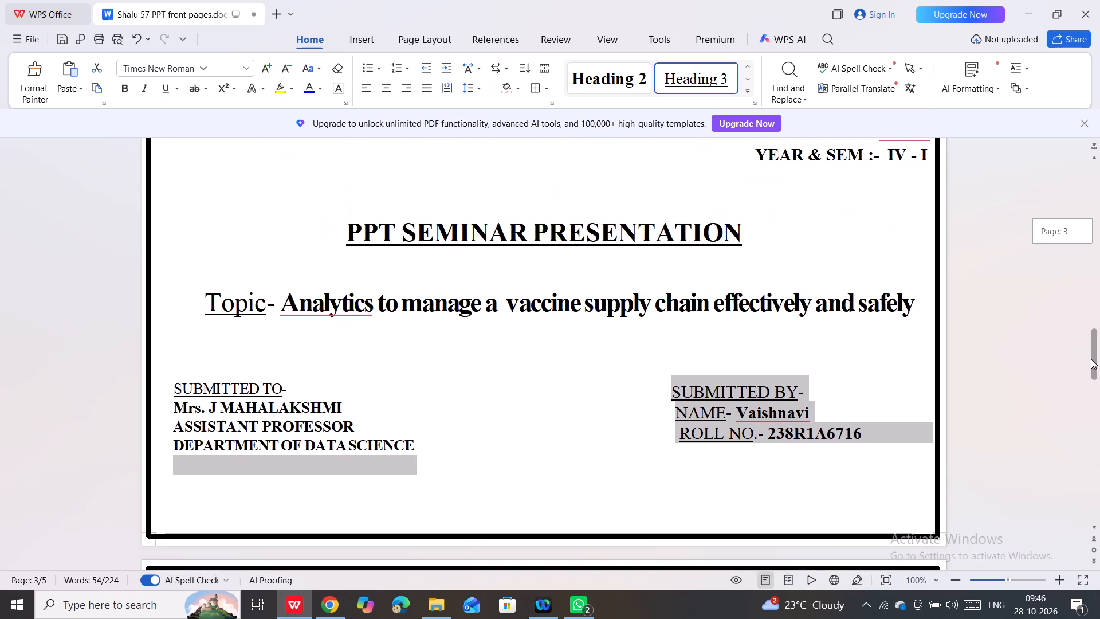
Replace the student name on the Data Warehouse and Business Intelligence page with "Vaishnavi", keeping the roll number on its own line.
{"action": "left_click_drag", "start_coordinate": [1091, 359], "coordinate": [1098, 420]}
{"action": "left_click", "coordinate": [870, 386]}
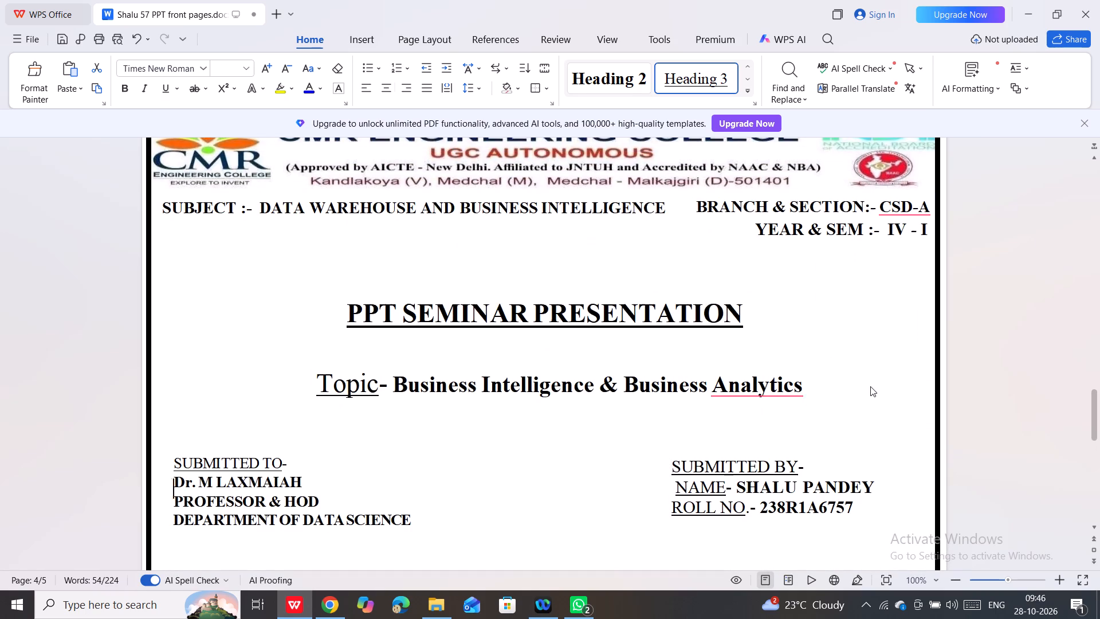
{"action": "left_click", "coordinate": [883, 482]}
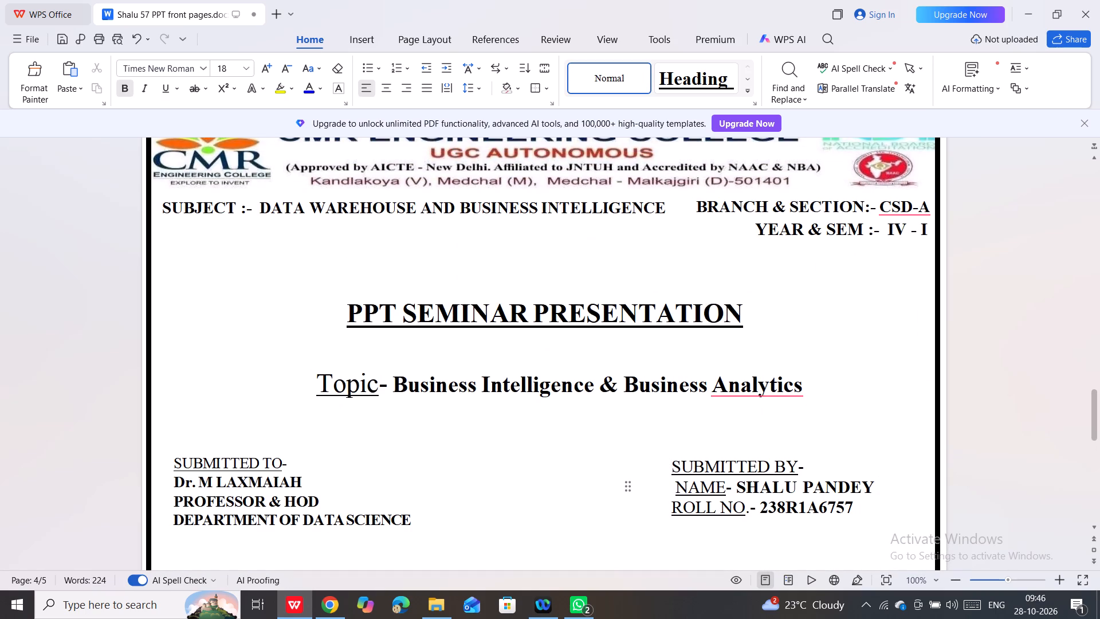
{"action": "key", "text": "BackSpace"}
{"action": "key", "text": "BackSpace"}
{"action": "key", "text": "BackSpace"}
{"action": "key", "text": "BackSpace"}
{"action": "key", "text": "BackSpace"}
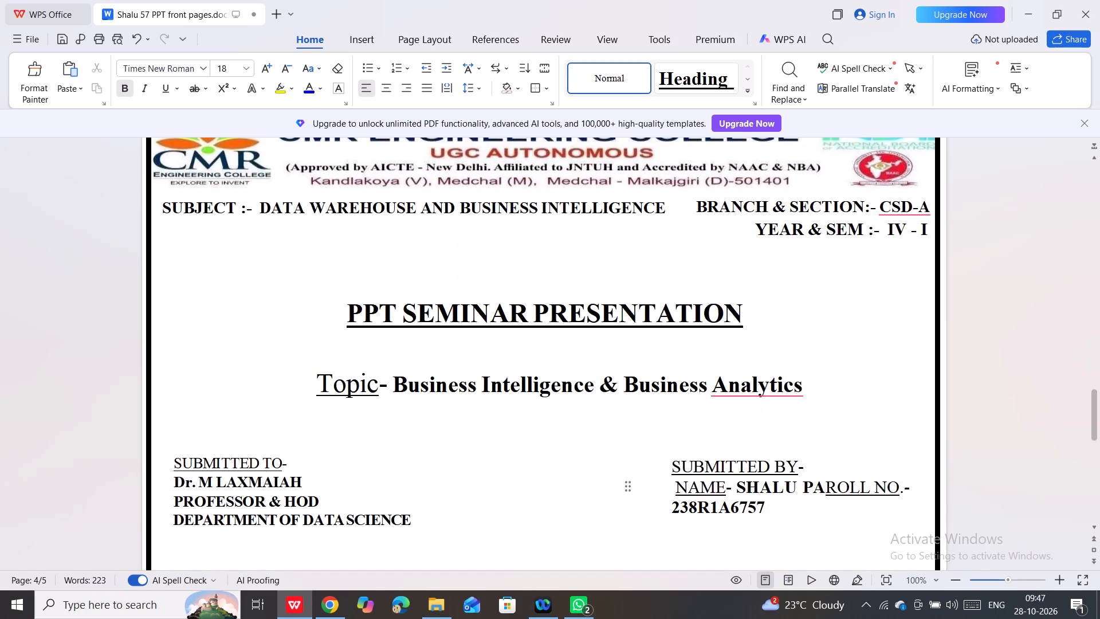
{"action": "key", "text": "BackSpace"}
{"action": "key", "text": "BackSpace"}
{"action": "key", "text": "BackSpace"}
{"action": "key", "text": "BackSpace"}
{"action": "key", "text": "BackSpace"}
{"action": "key", "text": "BackSpace"}
{"action": "key", "text": "BackSpace"}
{"action": "key", "text": "BackSpace"}
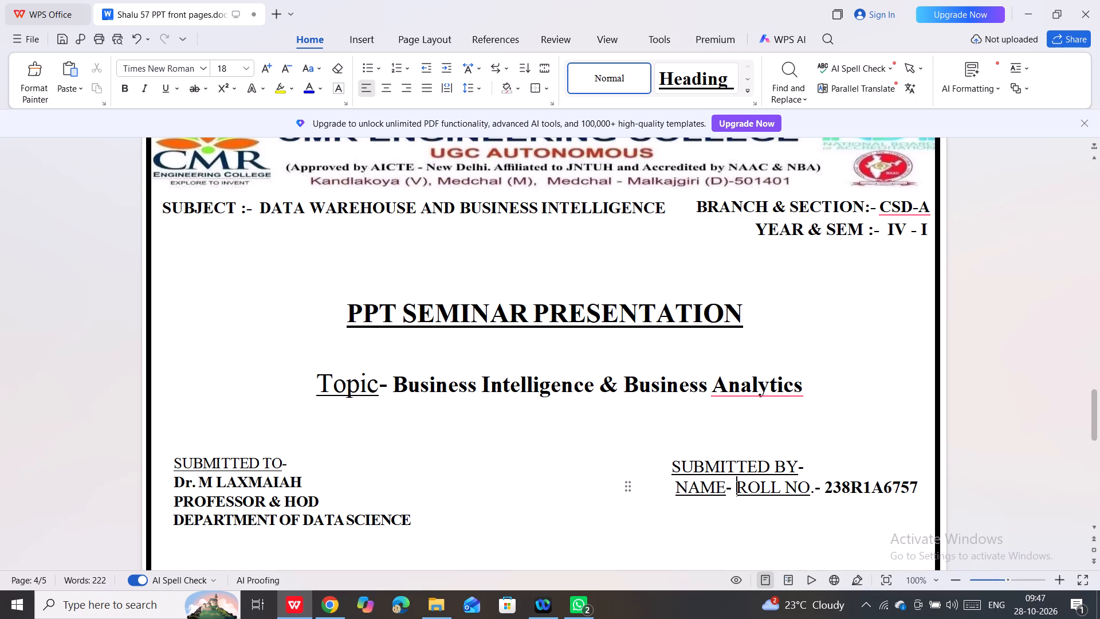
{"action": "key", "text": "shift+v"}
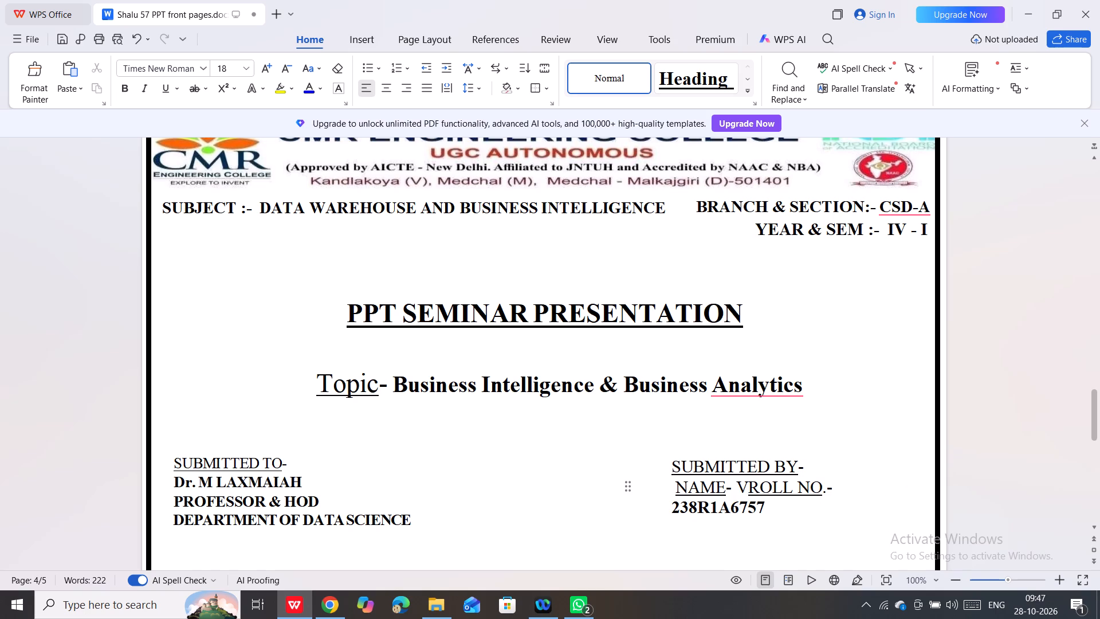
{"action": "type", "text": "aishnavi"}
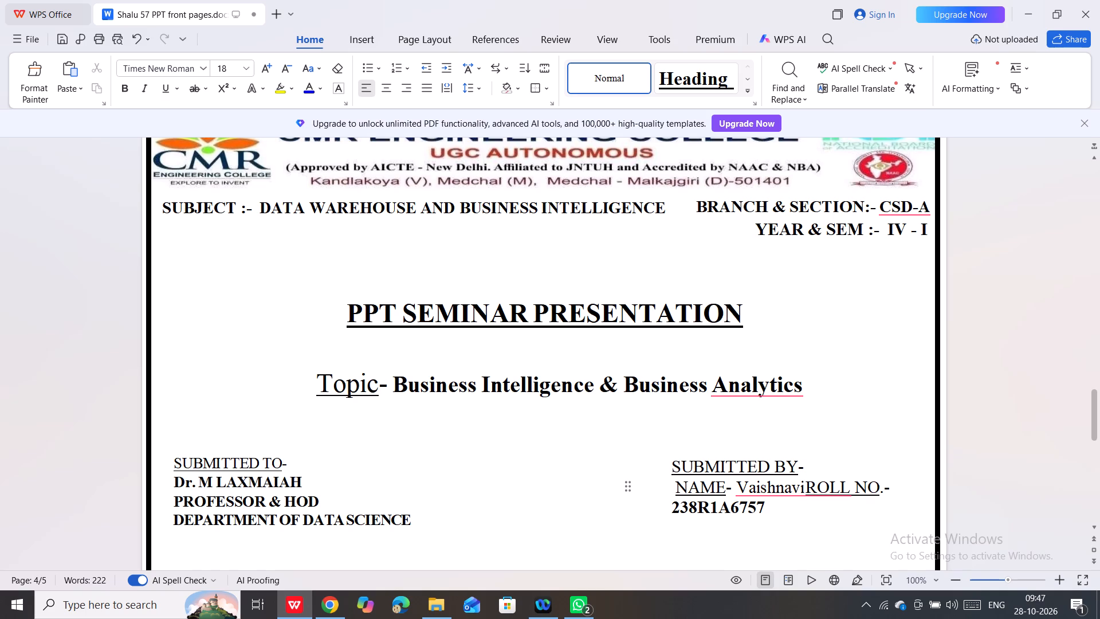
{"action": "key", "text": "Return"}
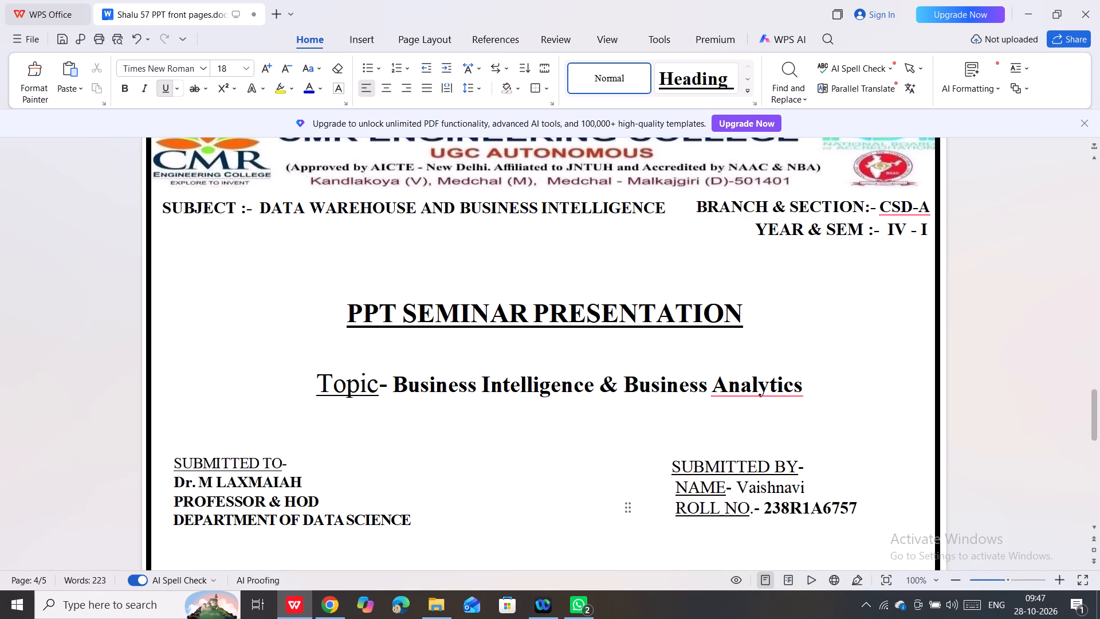
Apply bold to the student name "Vaishnavi" on the Data Warehouse and Business Intelligence page.
{"action": "left_click_drag", "start_coordinate": [814, 488], "coordinate": [728, 491]}
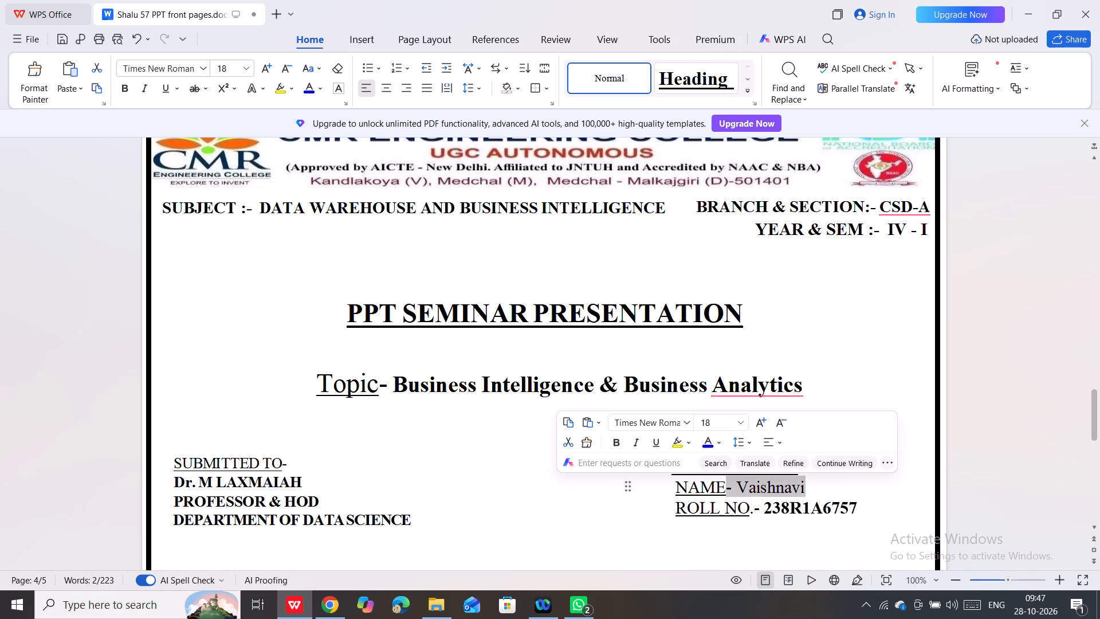
{"action": "left_click", "coordinate": [848, 494]}
{"action": "left_click_drag", "start_coordinate": [813, 485], "coordinate": [795, 485]}
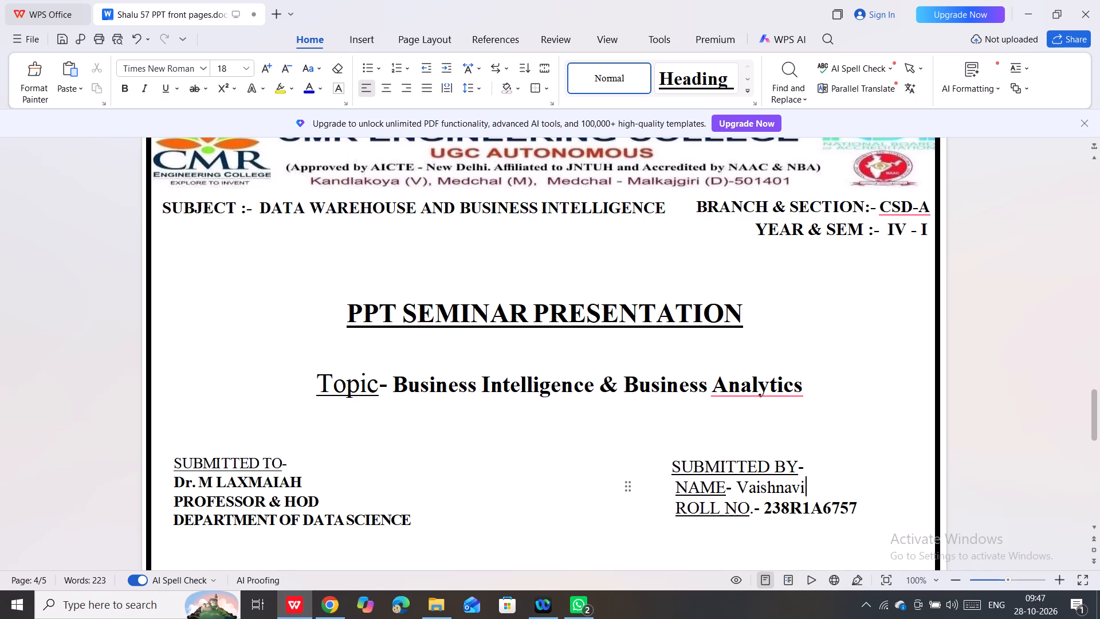
{"action": "left_click_drag", "start_coordinate": [795, 485], "coordinate": [738, 489]}
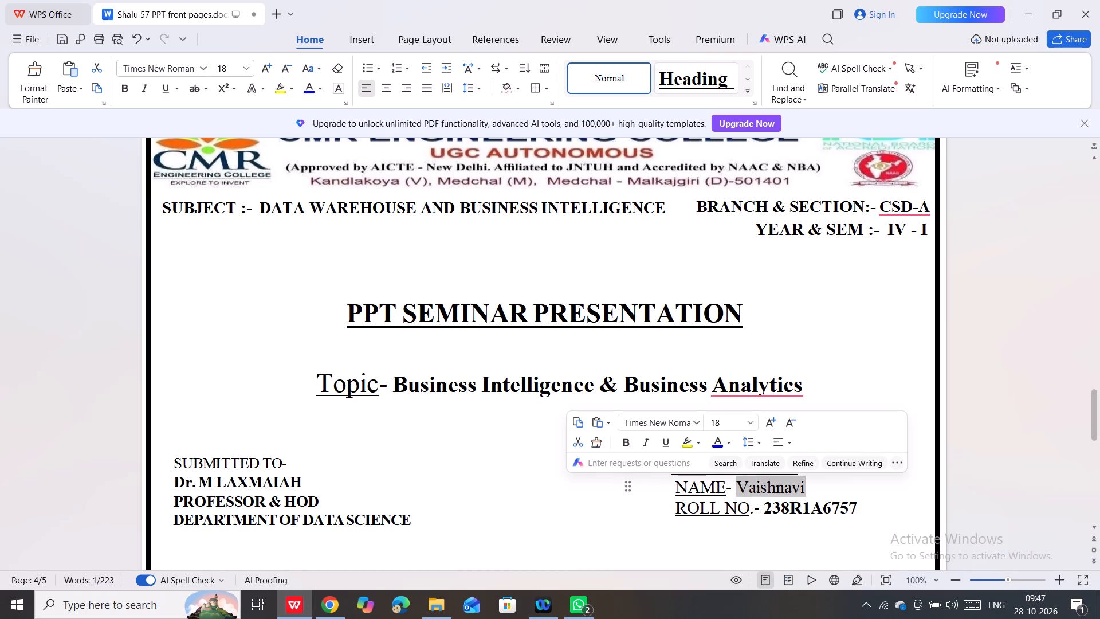
{"action": "left_click", "coordinate": [627, 442]}
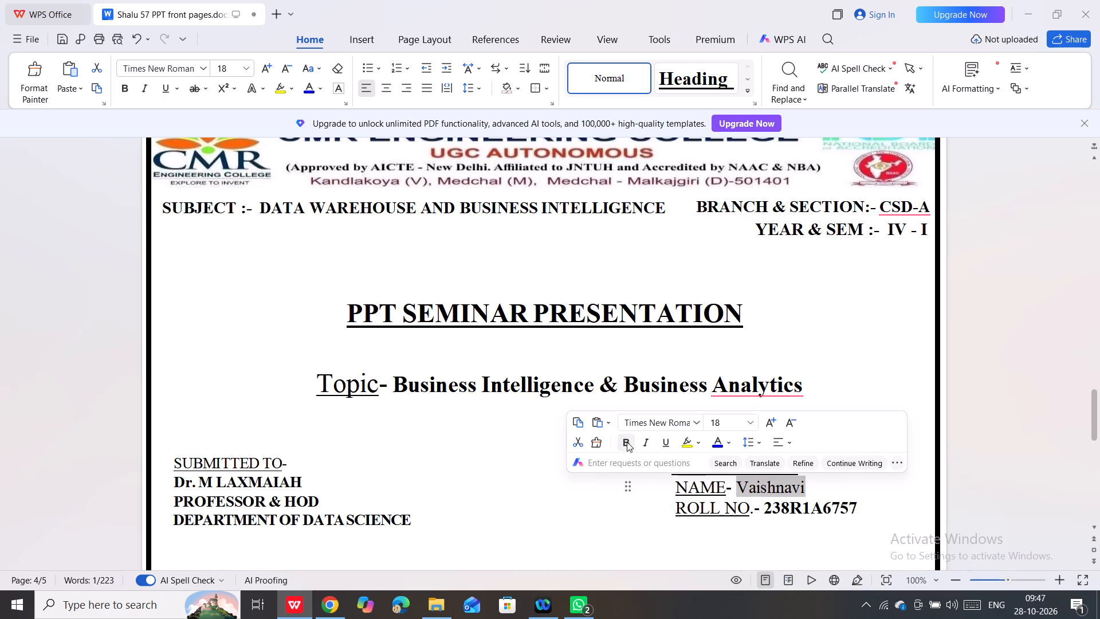
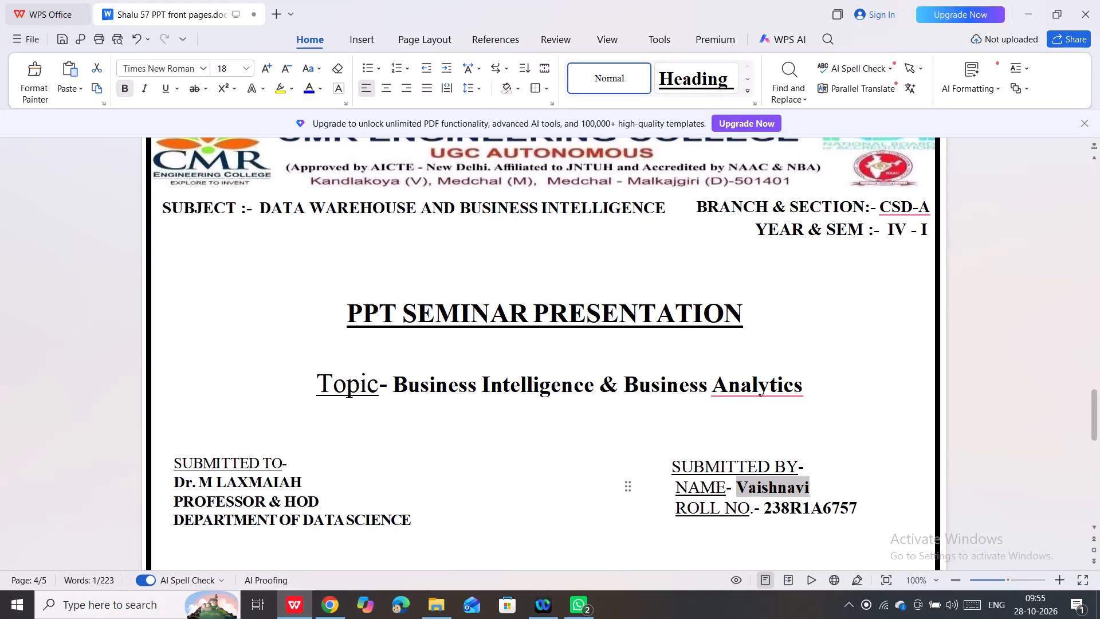
Change the last two digits of the roll number to 16 on the Data Warehouse and Business Intelligence front page.
{"action": "left_click", "coordinate": [862, 508]}
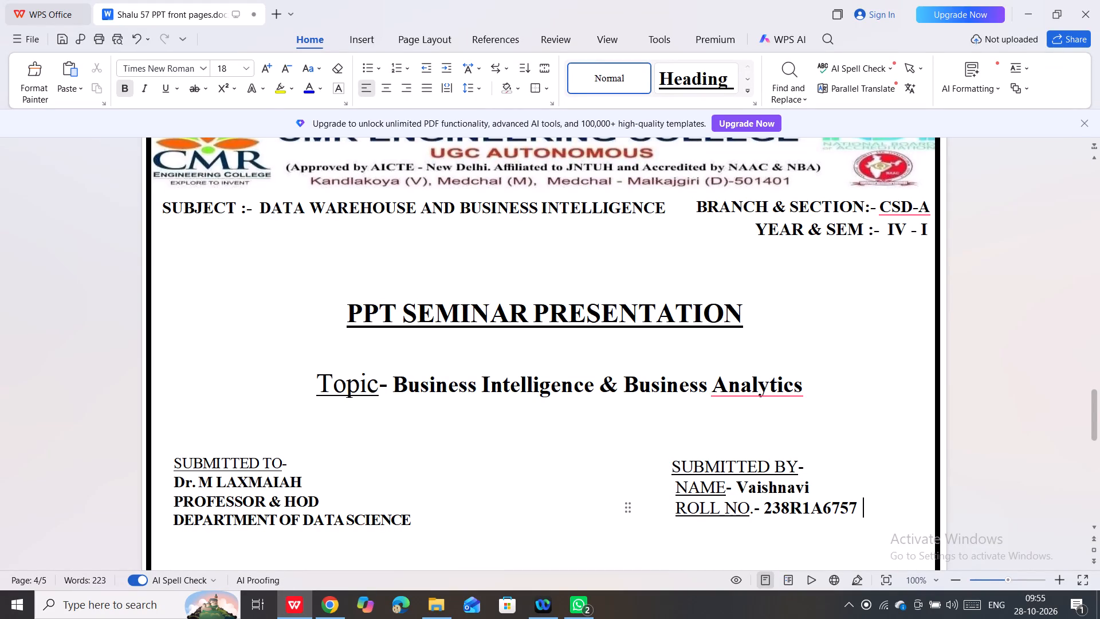
{"action": "key", "text": "BackSpace"}
{"action": "key", "text": "BackSpace"}
{"action": "key", "text": "BackSpace"}
{"action": "type", "text": "16"}
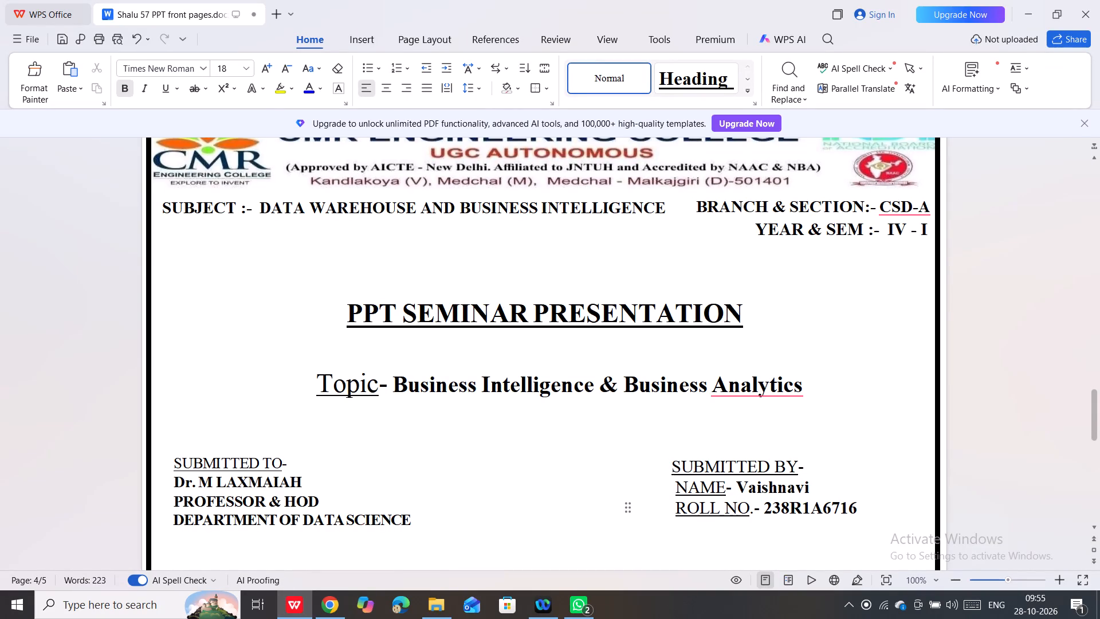
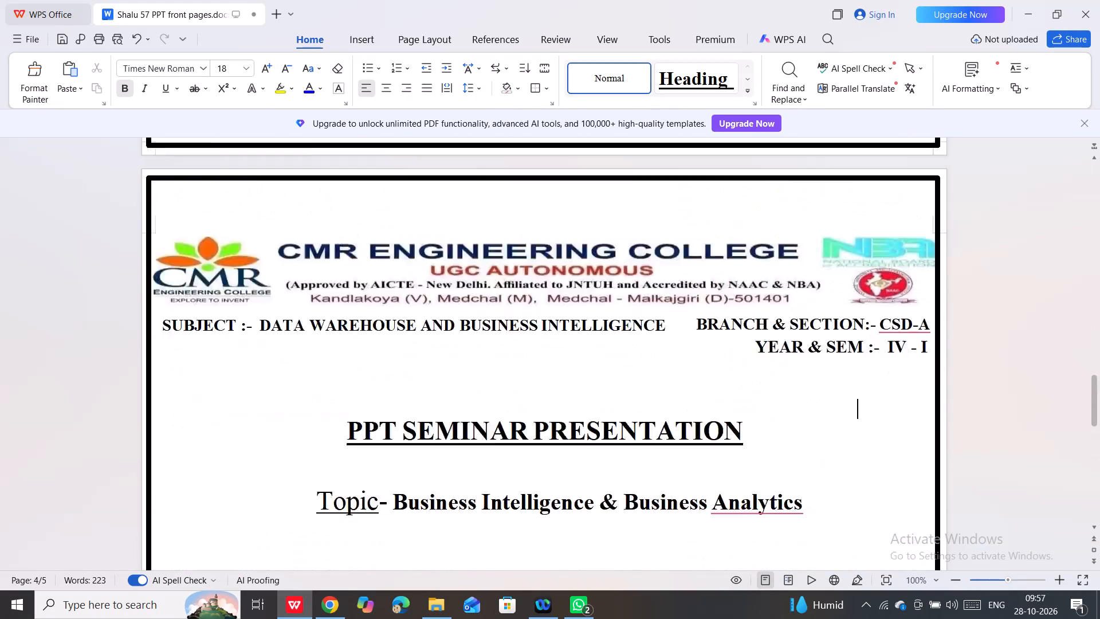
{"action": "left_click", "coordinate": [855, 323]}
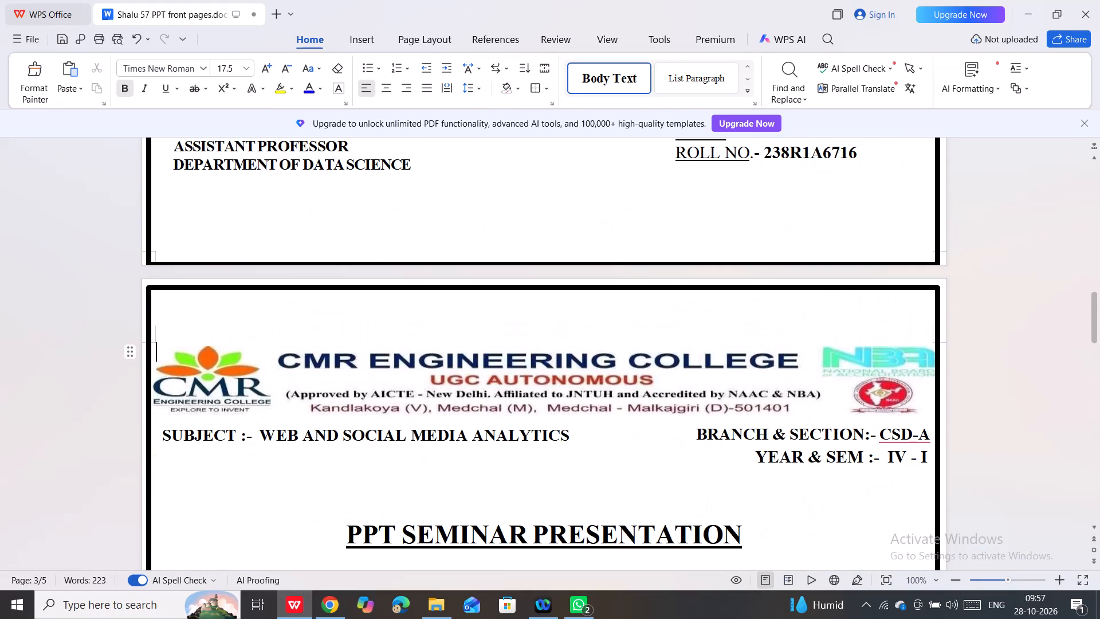
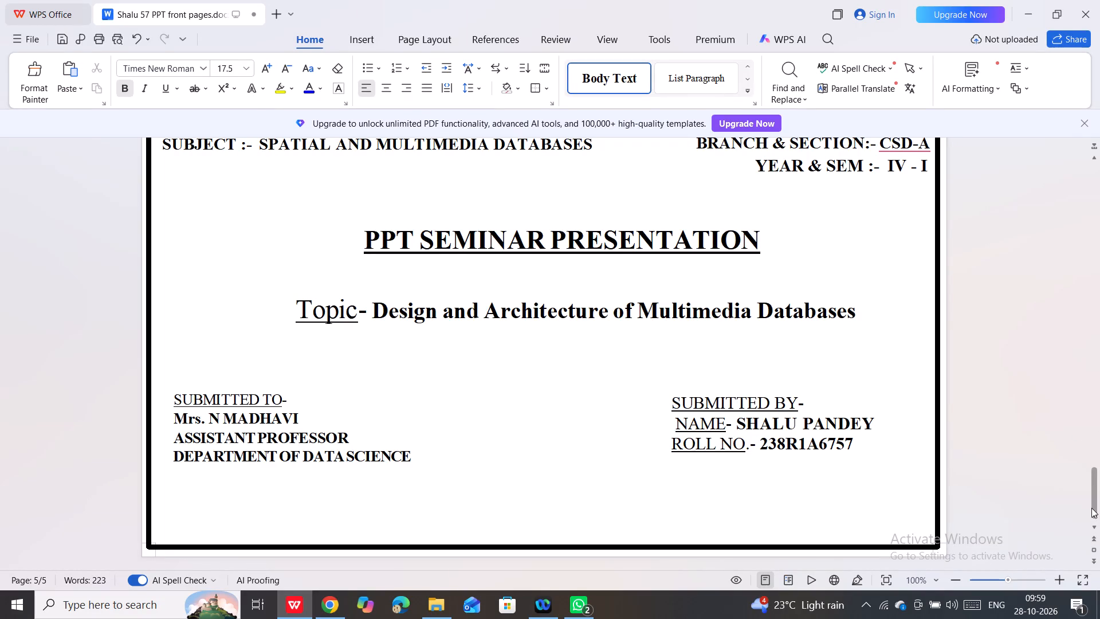
{"action": "left_click_drag", "start_coordinate": [1093, 496], "coordinate": [1091, 436]}
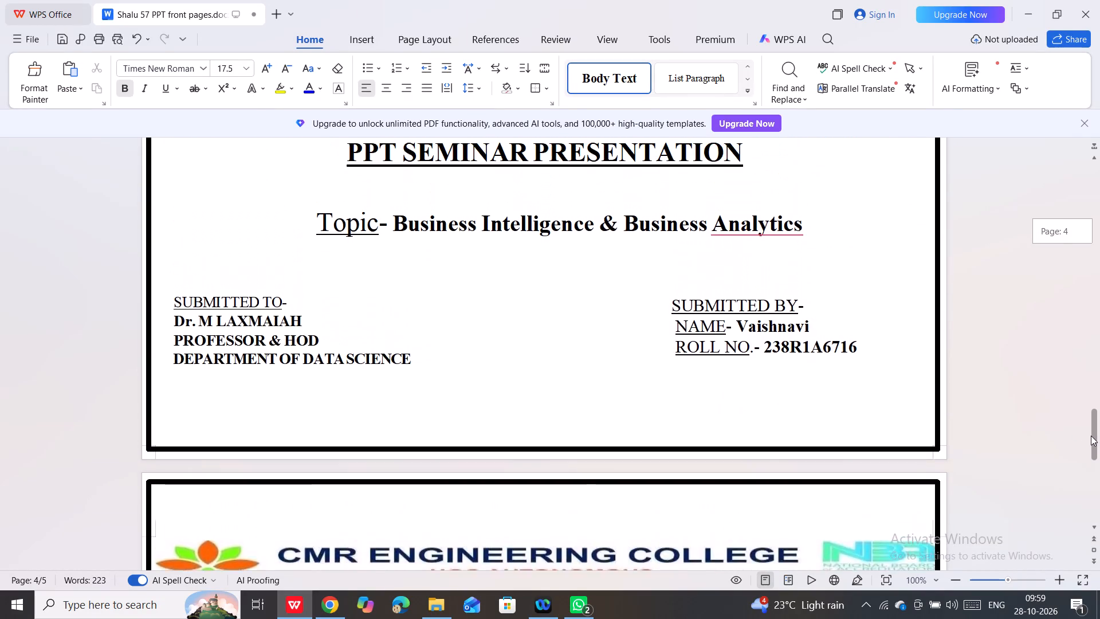
{"action": "left_click_drag", "start_coordinate": [1091, 436], "coordinate": [1090, 427]}
{"action": "left_click", "coordinate": [807, 304]}
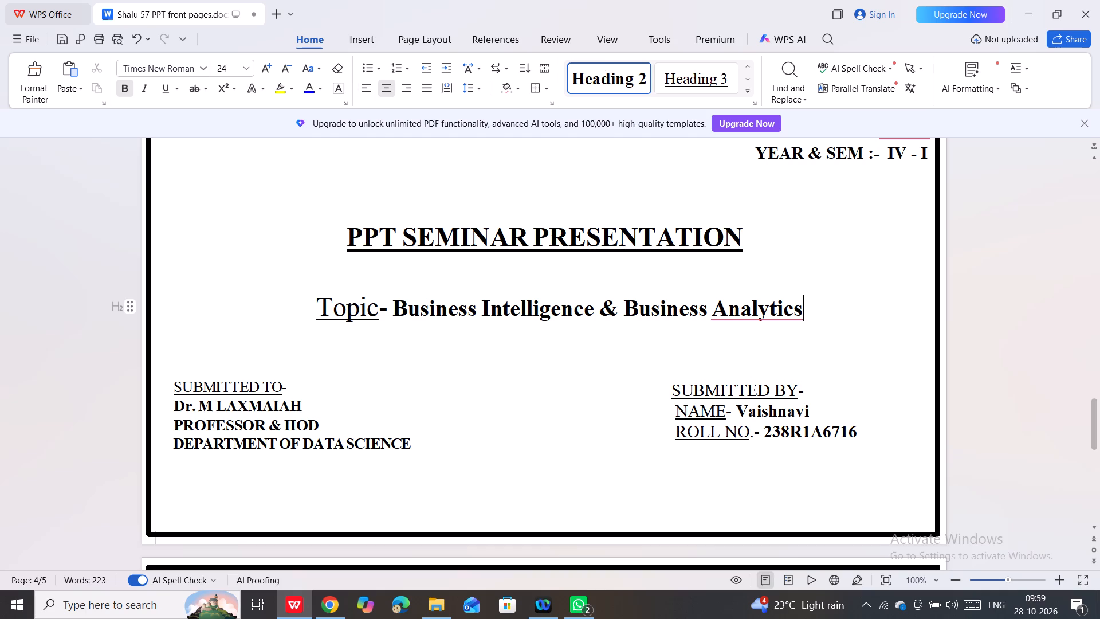
{"action": "key", "text": "BackSpace"}
{"action": "key", "text": "BackSpace"}
{"action": "key", "text": "BackSpace"}
{"action": "key", "text": "BackSpace"}
{"action": "key", "text": "BackSpace"}
{"action": "key", "text": "BackSpace"}
{"action": "key", "text": "BackSpace"}
{"action": "key", "text": "BackSpace"}
{"action": "key", "text": "BackSpace"}
{"action": "key", "text": "BackSpace"}
{"action": "key", "text": "BackSpace"}
{"action": "key", "text": "BackSpace"}
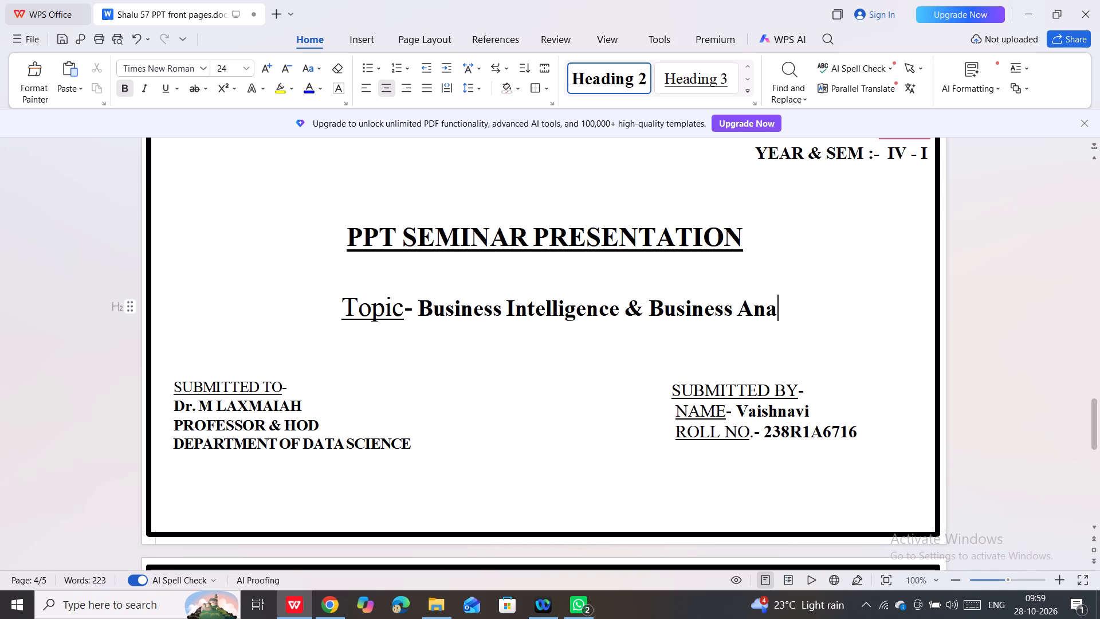
{"action": "key", "text": "BackSpace"}
{"action": "key", "text": "BackSpace"}
{"action": "key", "text": "BackSpace"}
{"action": "key", "text": "BackSpace"}
{"action": "key", "text": "BackSpace"}
{"action": "key", "text": "BackSpace"}
{"action": "key", "text": "BackSpace"}
{"action": "key", "text": "BackSpace"}
{"action": "key", "text": "BackSpace"}
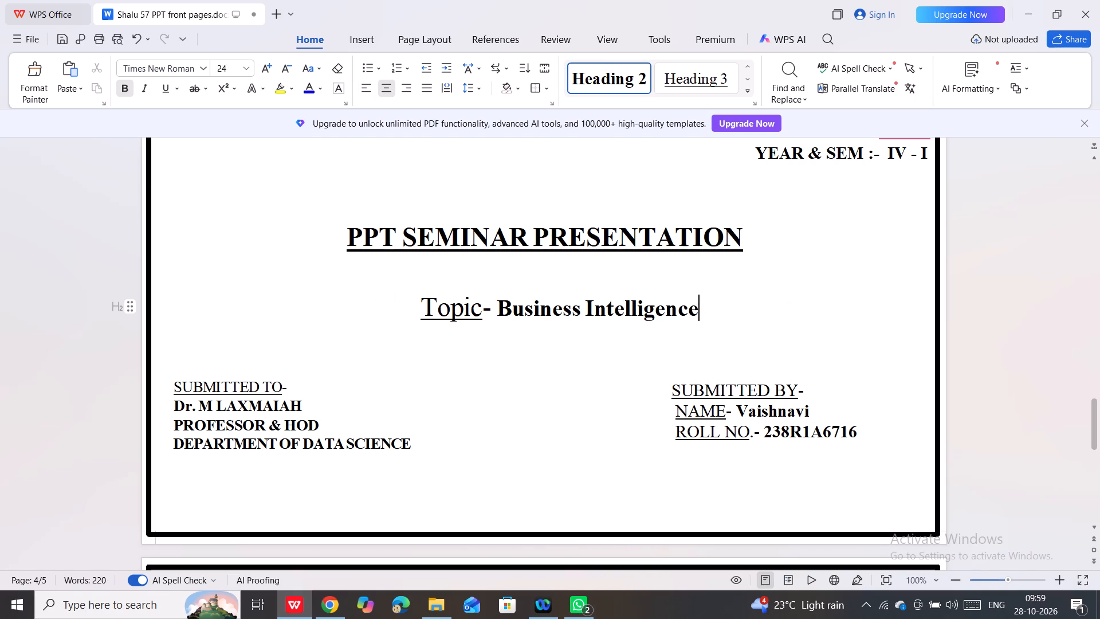
{"action": "key", "text": "BackSpace"}
{"action": "key", "text": "BackSpace"}
{"action": "key", "text": "BackSpace"}
{"action": "key", "text": "BackSpace"}
{"action": "key", "text": "BackSpace"}
{"action": "key", "text": "BackSpace"}
{"action": "key", "text": "BackSpace"}
{"action": "key", "text": "BackSpace"}
{"action": "key", "text": "BackSpace"}
{"action": "key", "text": "BackSpace"}
{"action": "key", "text": "BackSpace"}
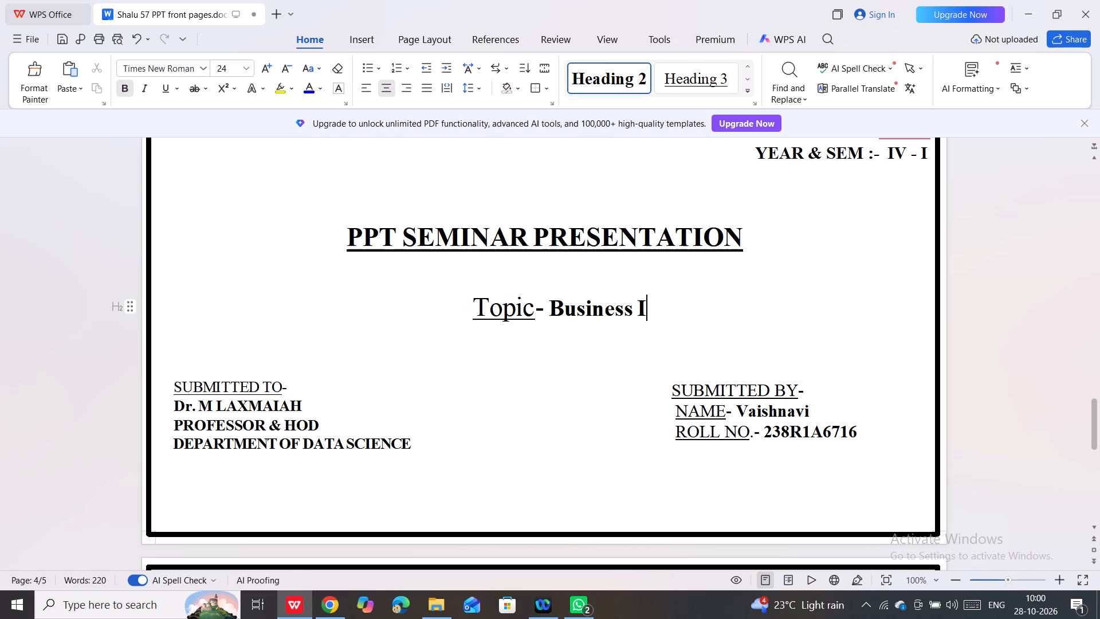
{"action": "key", "text": "BackSpace"}
{"action": "key", "text": "BackSpace"}
{"action": "key", "text": "BackSpace"}
{"action": "key", "text": "BackSpace"}
{"action": "key", "text": "BackSpace"}
{"action": "key", "text": "BackSpace"}
{"action": "key", "text": "BackSpace"}
{"action": "key", "text": "BackSpace"}
{"action": "key", "text": "BackSpace"}
{"action": "key", "text": "BackSpace"}
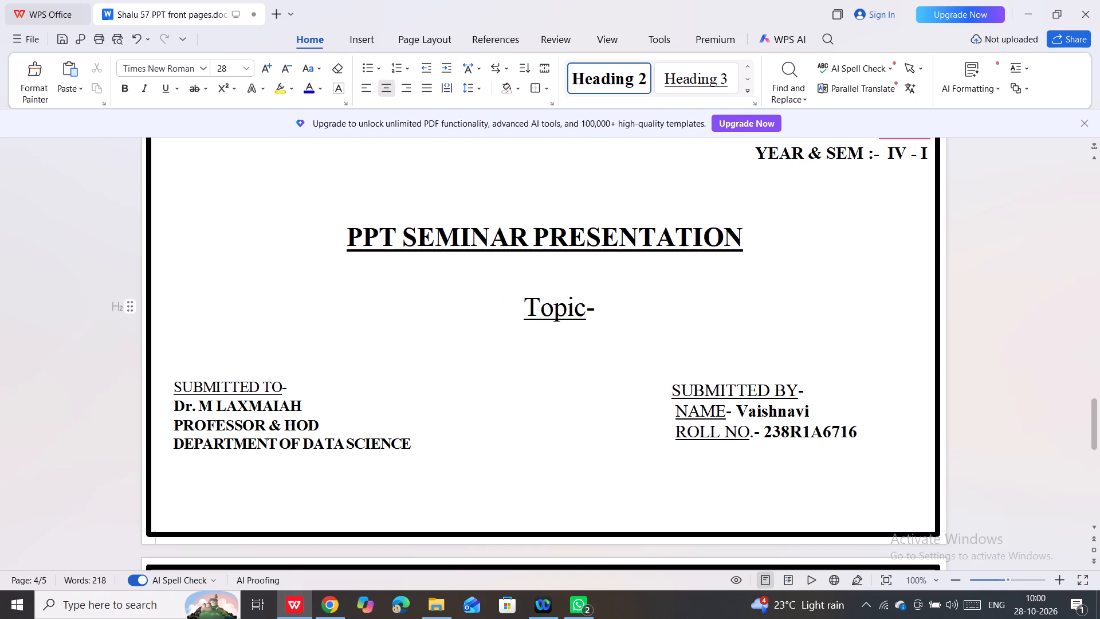
{"action": "key", "text": "shift+k"}
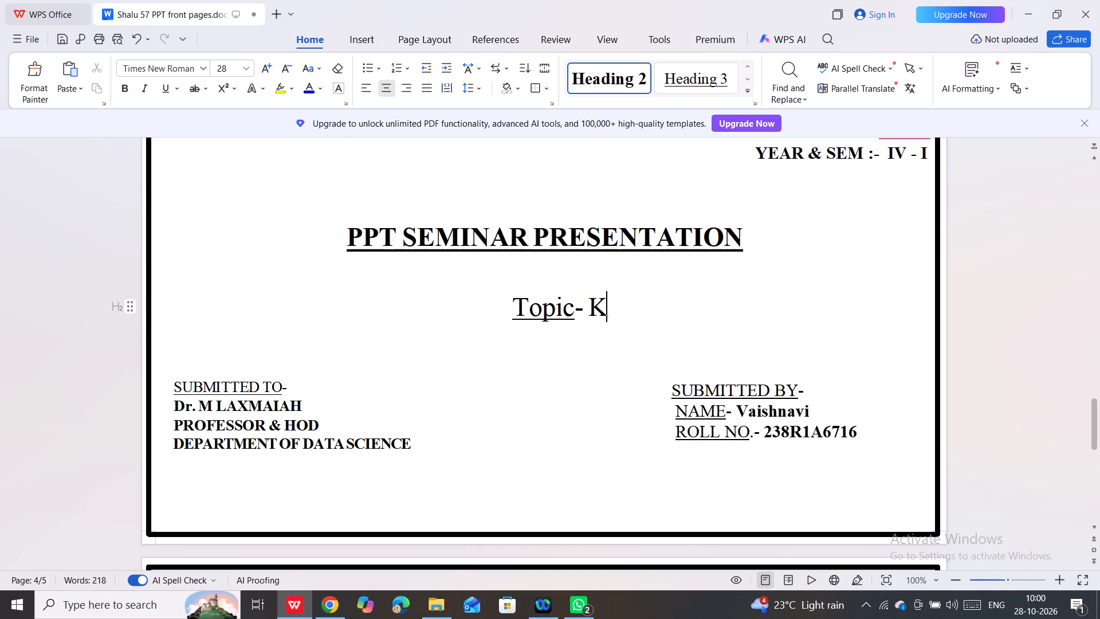
{"action": "type", "text": "ey"}
{"action": "key", "text": "space"}
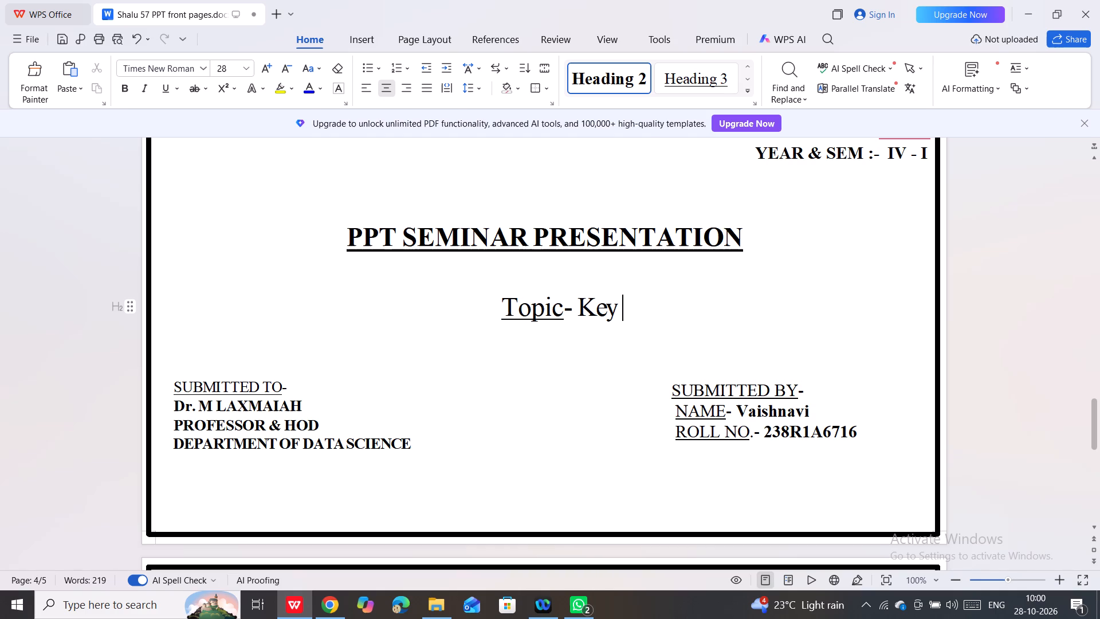
{"action": "type", "text": "de"}
{"action": "key", "text": "BackSpace"}
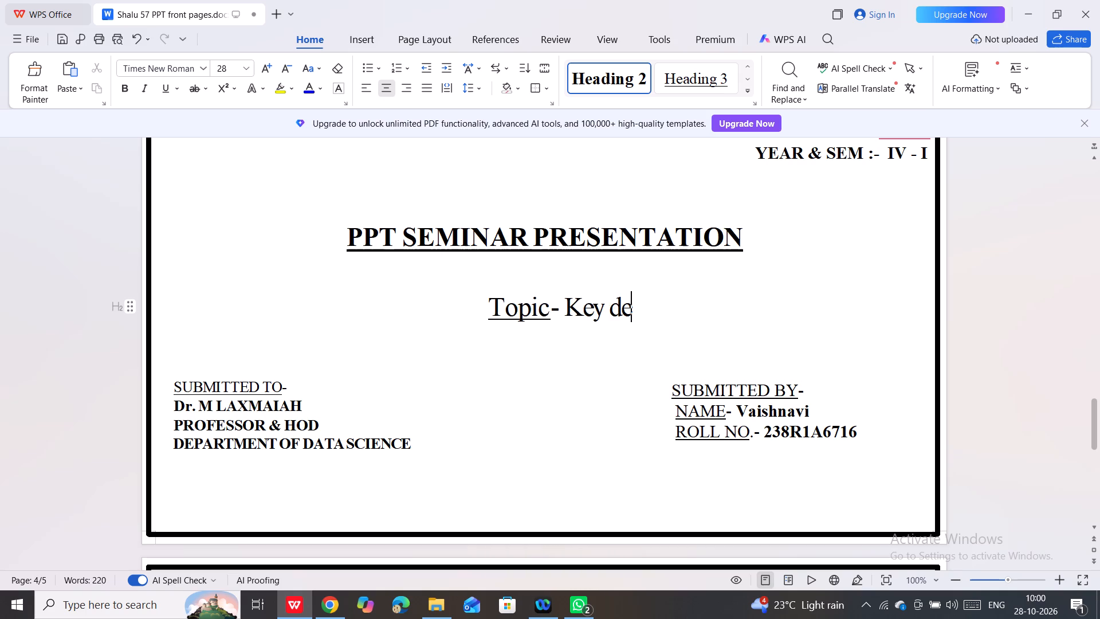
{"action": "key", "text": "r"}
{"action": "key", "text": "i"}
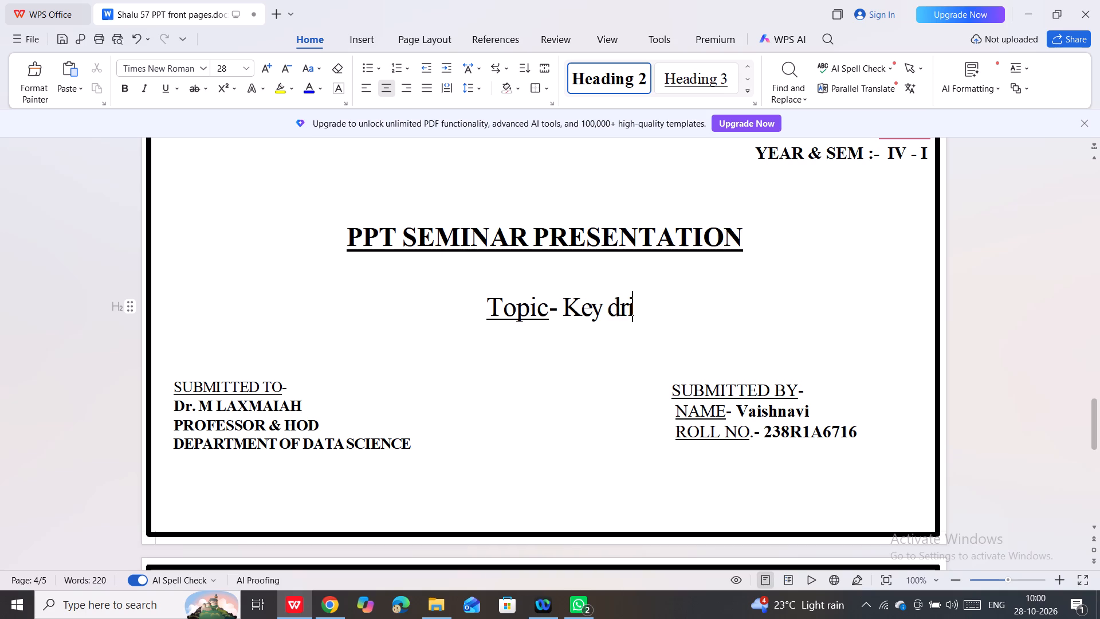
{"action": "type", "text": "vers"}
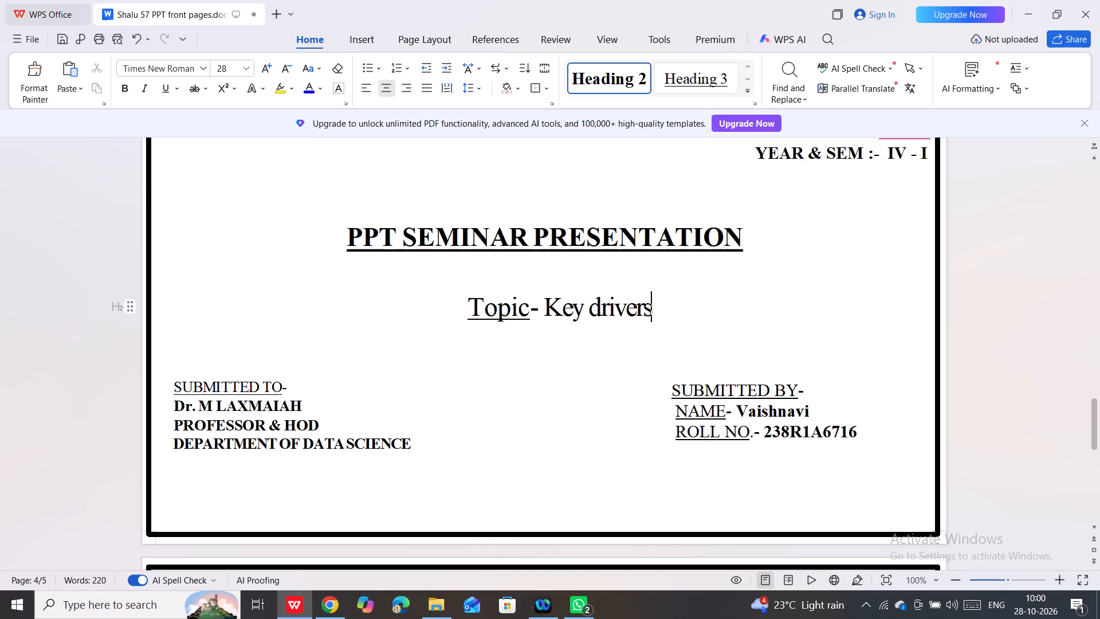
{"action": "key", "text": "space"}
{"action": "type", "text": "of b"}
{"action": "key", "text": "BackSpace"}
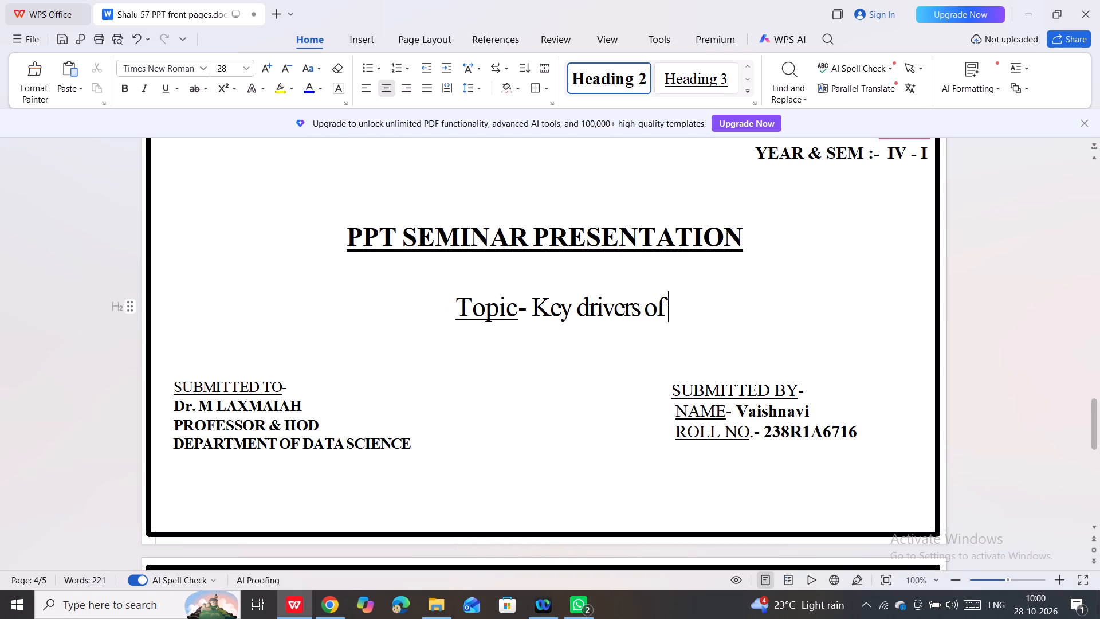
{"action": "key", "text": "b"}
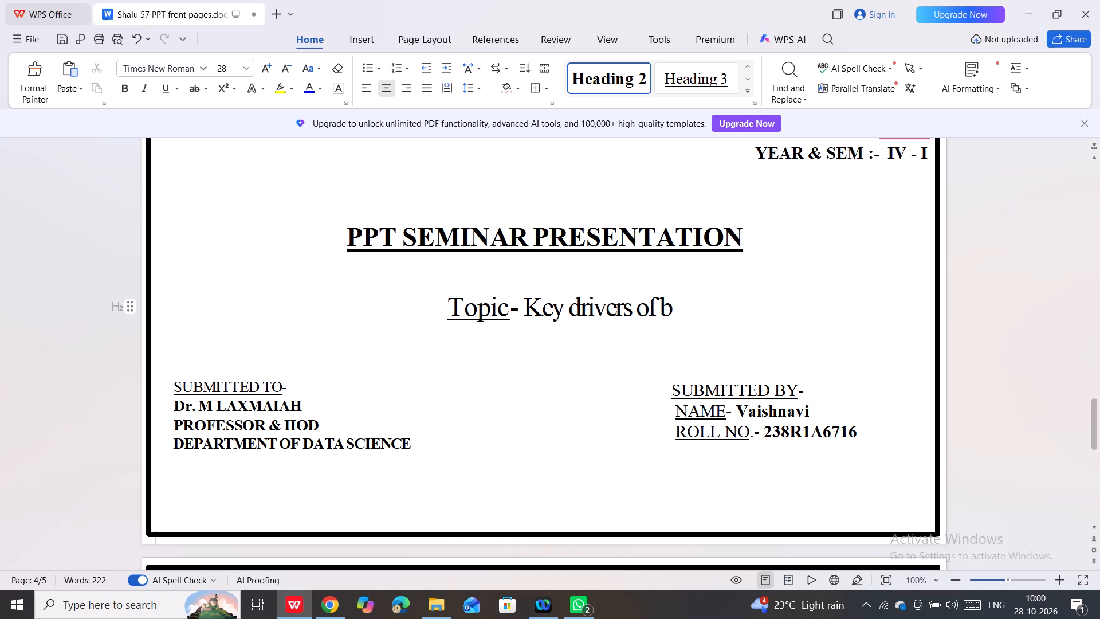
{"action": "key", "text": "BackSpace"}
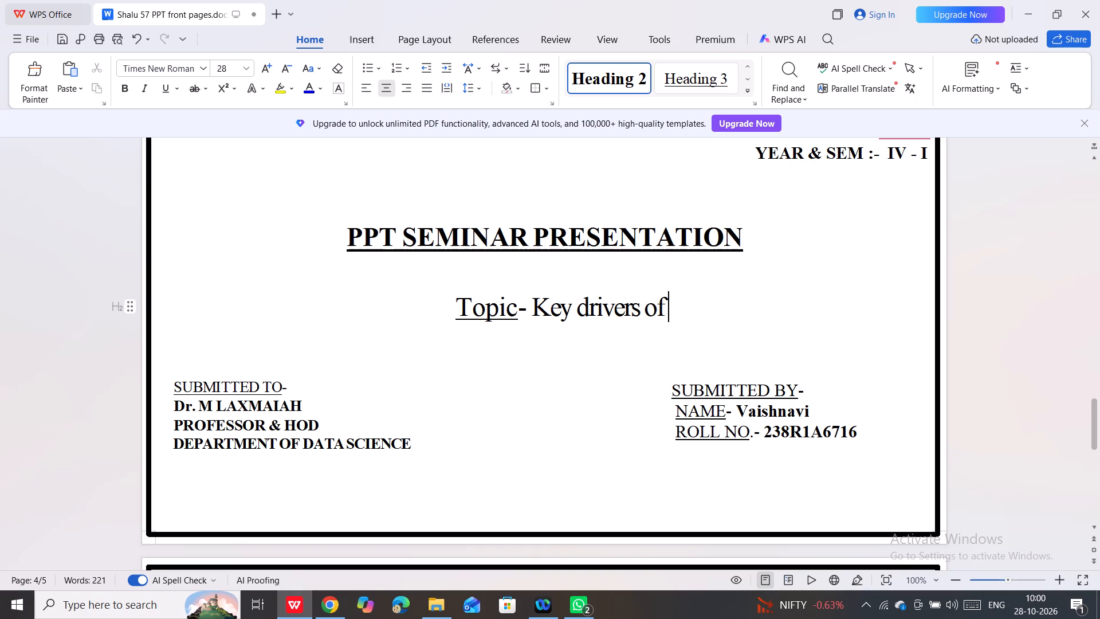
{"action": "key", "text": "shift+b"}
{"action": "key", "text": "shift+i"}
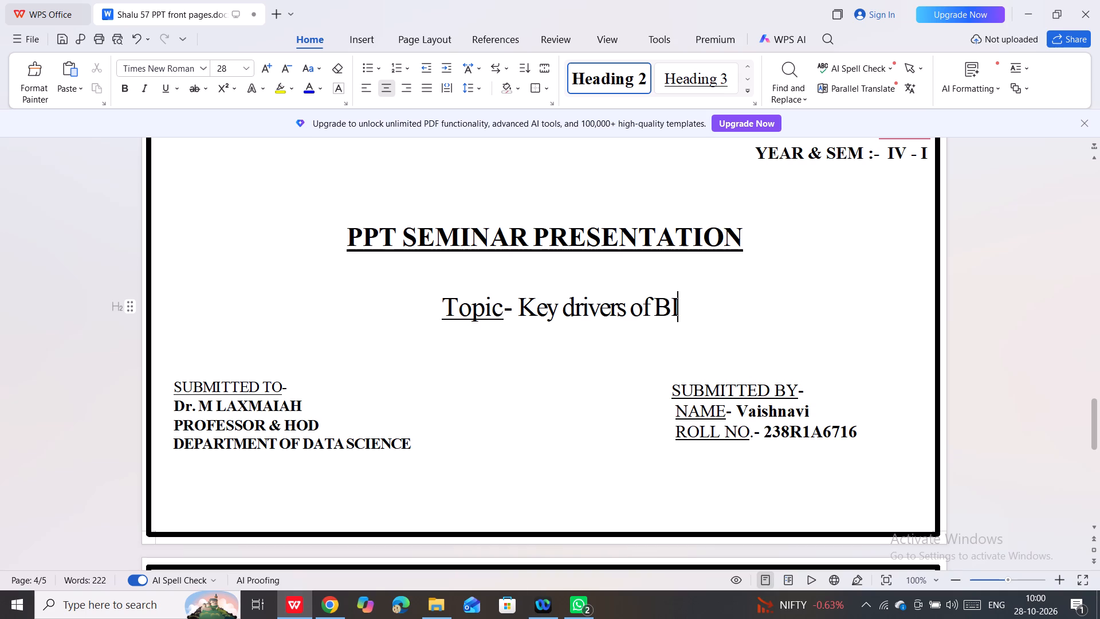
Make the topic text "Key drivers of BI" on page 4 bold, leaving the "Topic-" label as it is.
{"action": "left_click_drag", "start_coordinate": [683, 303], "coordinate": [525, 302]}
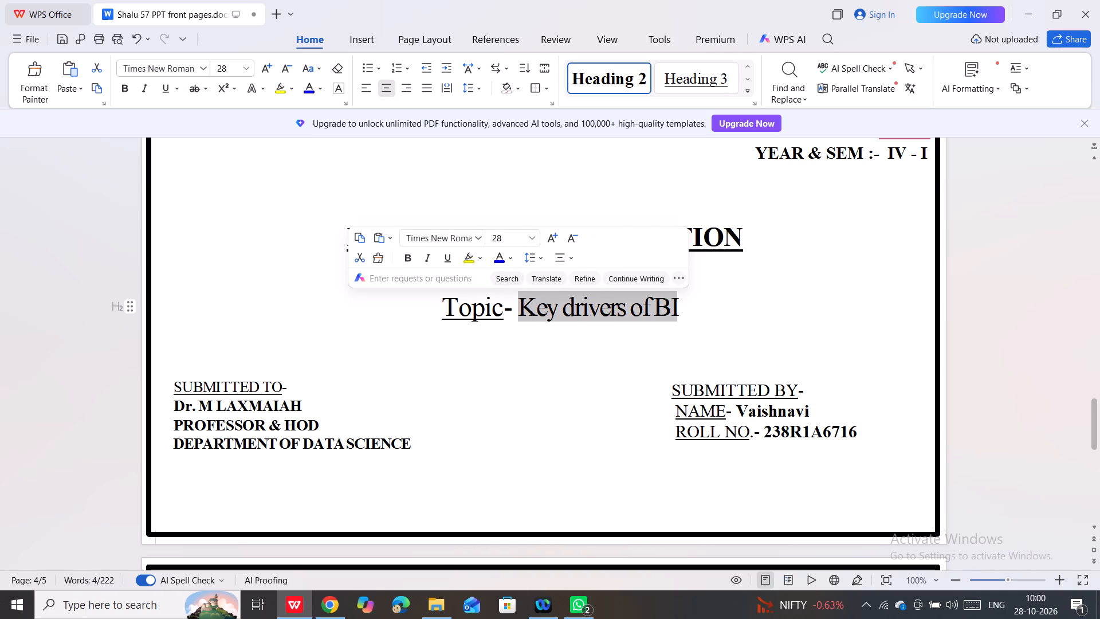
{"action": "left_click", "coordinate": [407, 260]}
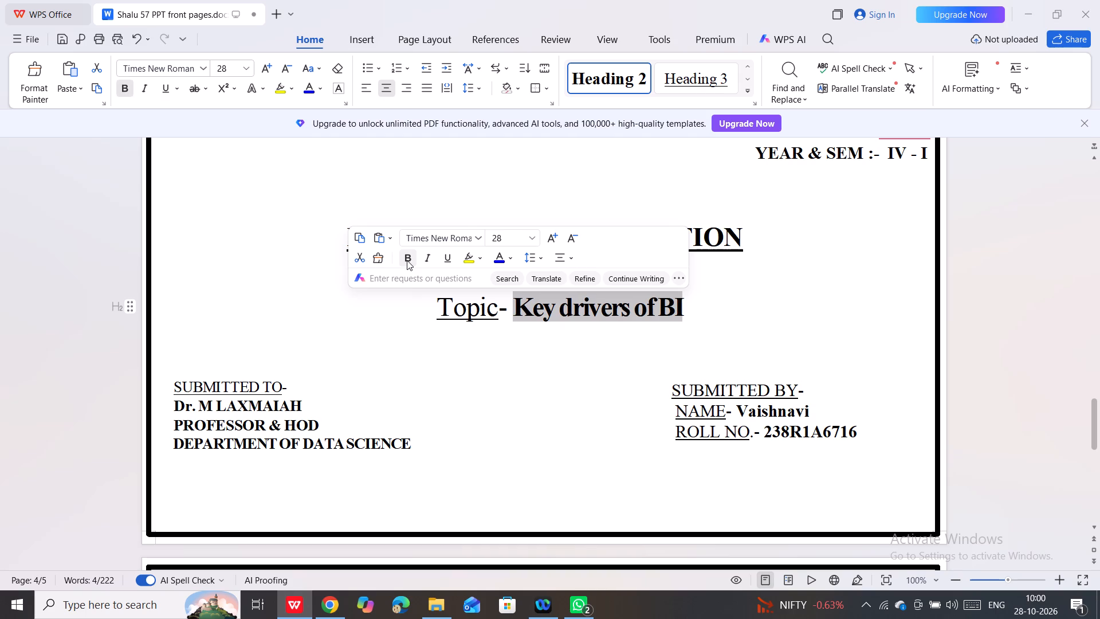
{"action": "left_click", "coordinate": [599, 597]}
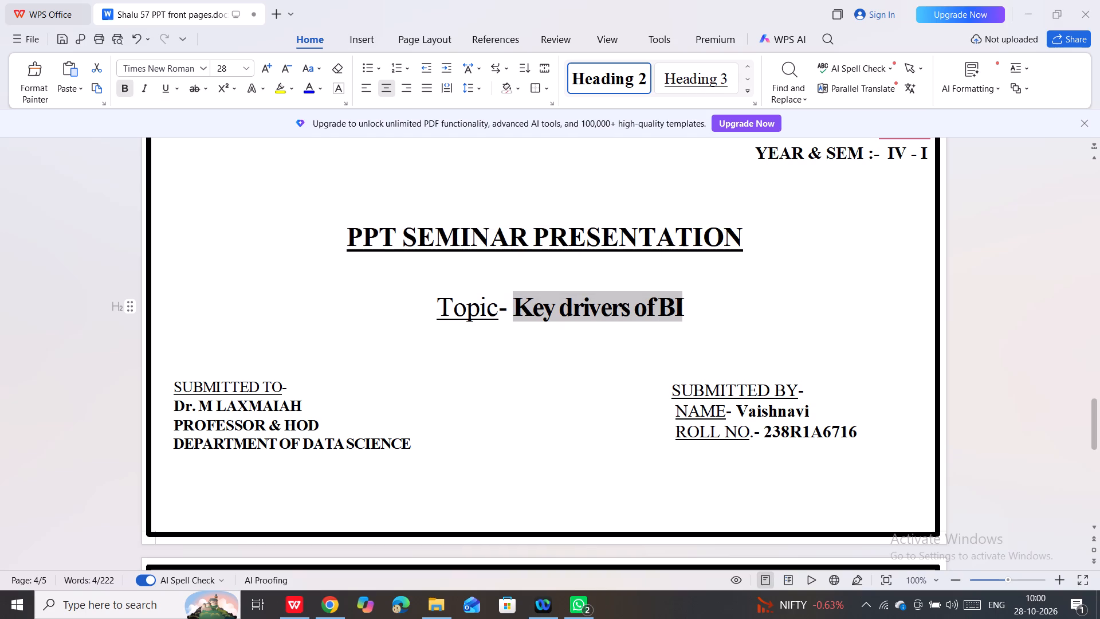
{"action": "left_click_drag", "start_coordinate": [787, 557], "coordinate": [796, 530]}
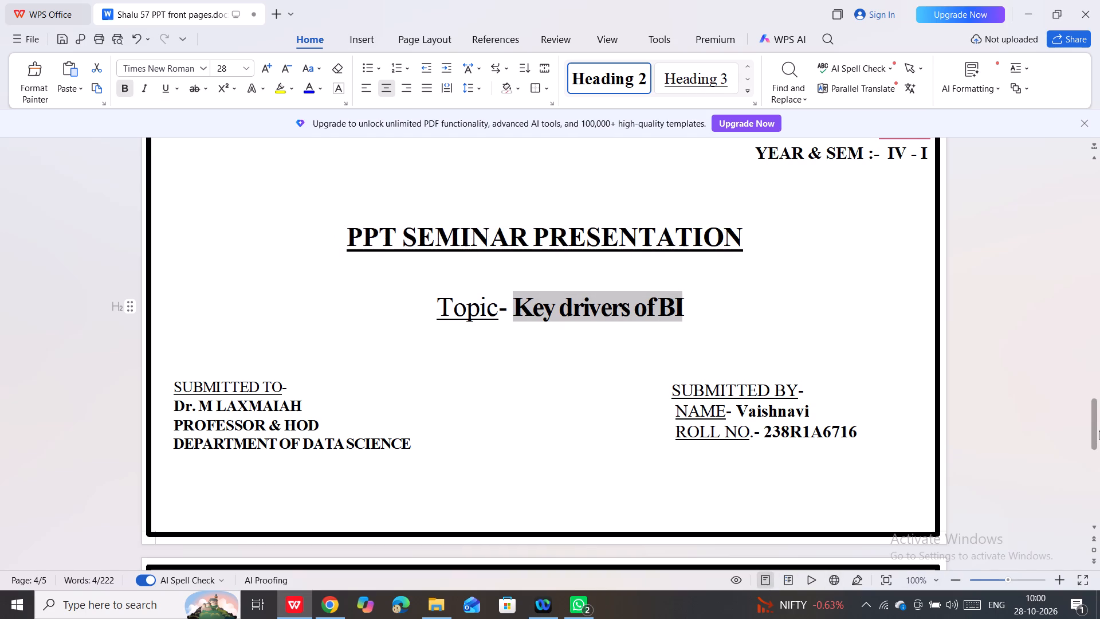
Go to the Spatial and Multimedia Databases front page on page 5.
{"action": "left_click_drag", "start_coordinate": [1099, 430], "coordinate": [1092, 431]}
{"action": "left_click_drag", "start_coordinate": [1092, 431], "coordinate": [1099, 499]}
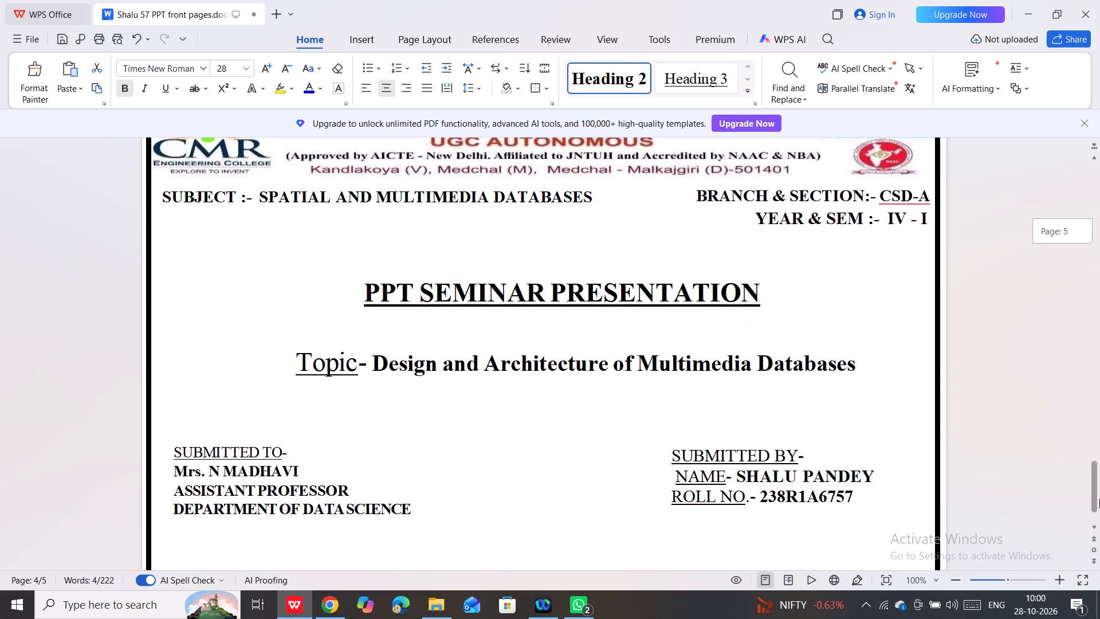
{"action": "left_click_drag", "start_coordinate": [1099, 499], "coordinate": [1099, 502]}
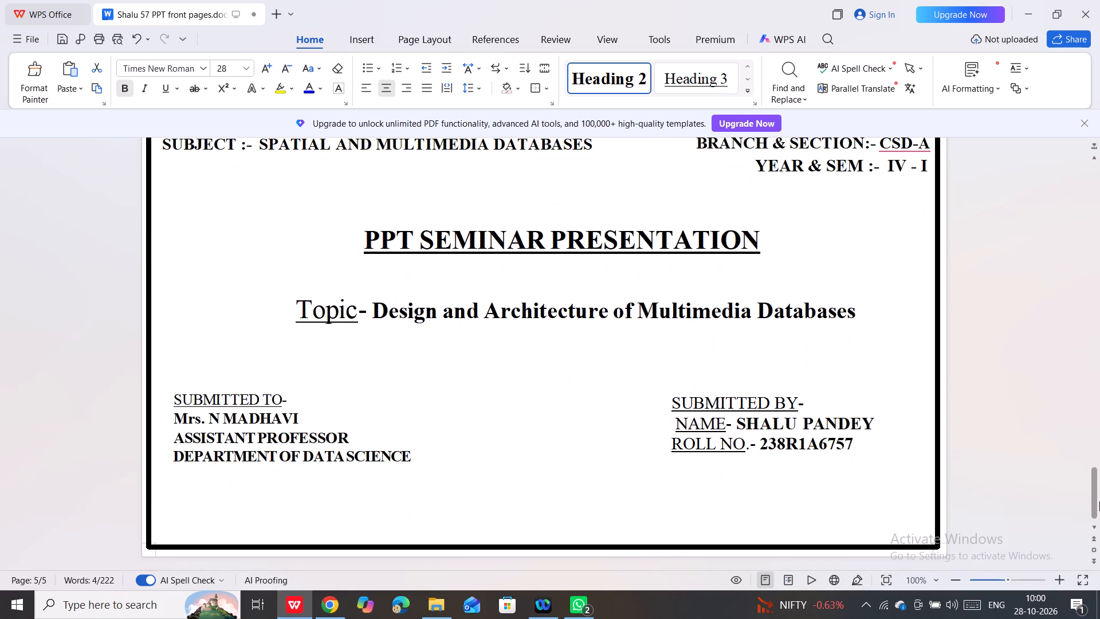
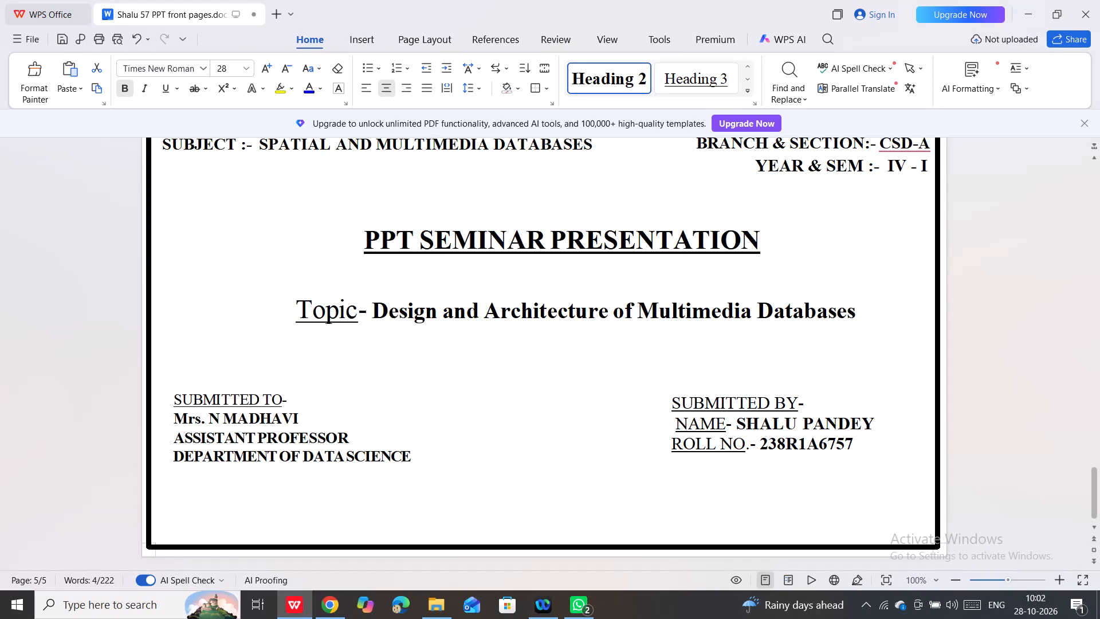
Replace the student name under SUBMITTED BY on the page 5 front page with "Vaishnavi".
{"action": "left_click", "coordinate": [877, 422]}
{"action": "key", "text": "BackSpace"}
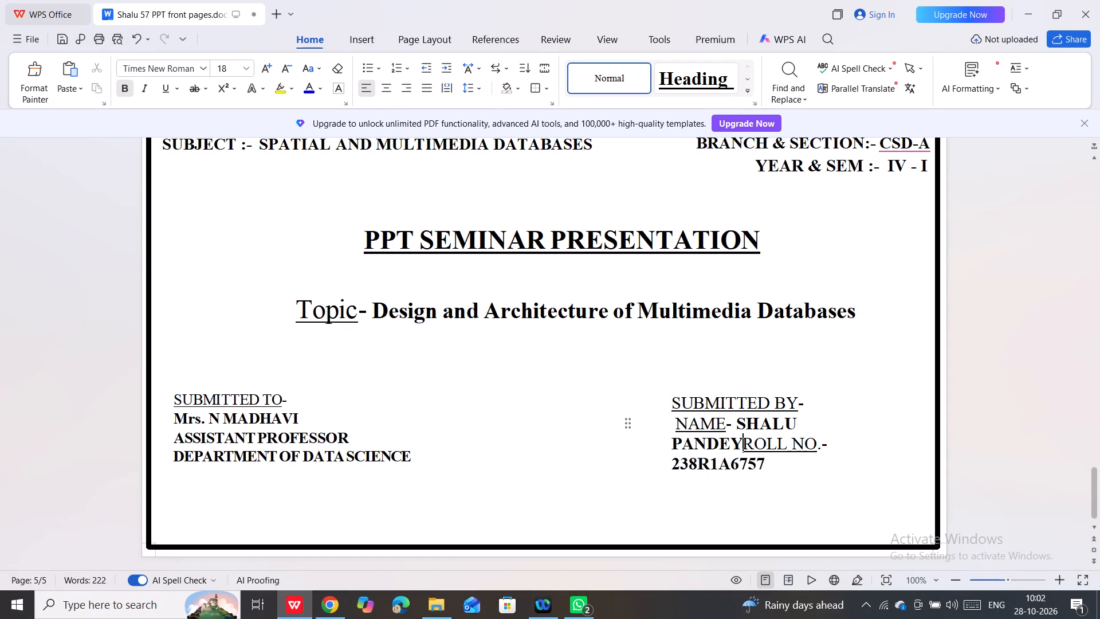
{"action": "key", "text": "BackSpace"}
{"action": "key", "text": "BackSpace"}
{"action": "key", "text": "BackSpace"}
{"action": "key", "text": "BackSpace"}
{"action": "key", "text": "BackSpace"}
{"action": "key", "text": "BackSpace"}
{"action": "key", "text": "BackSpace"}
{"action": "key", "text": "BackSpace"}
{"action": "key", "text": "BackSpace"}
{"action": "key", "text": "BackSpace"}
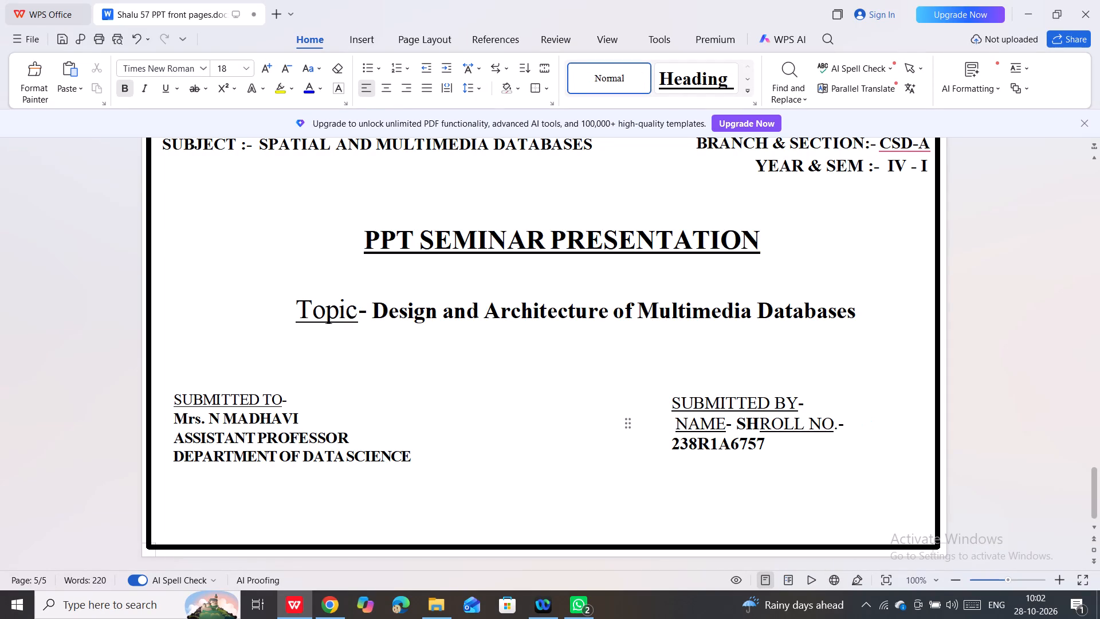
{"action": "key", "text": "BackSpace"}
{"action": "key", "text": "BackSpace"}
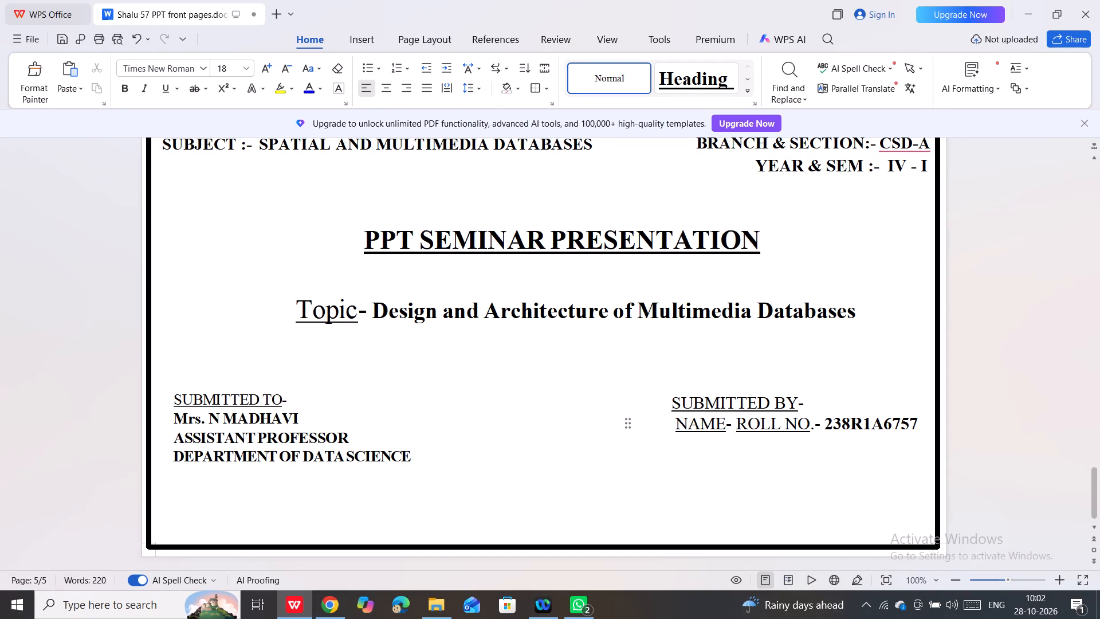
{"action": "key", "text": "shift+v"}
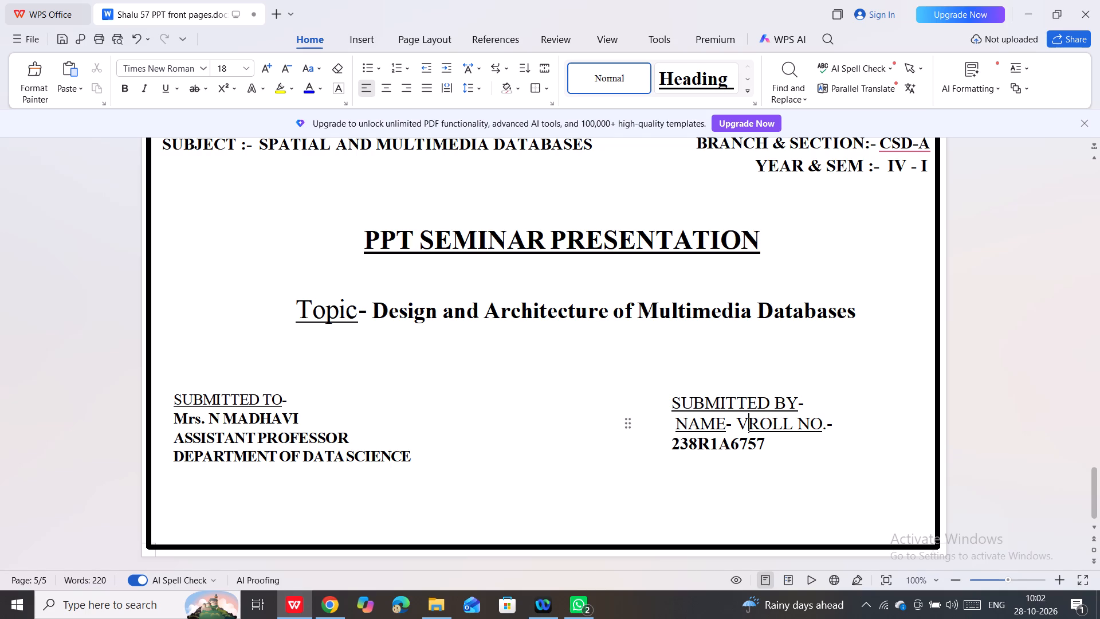
{"action": "type", "text": "aishnavv"}
{"action": "key", "text": "BackSpace"}
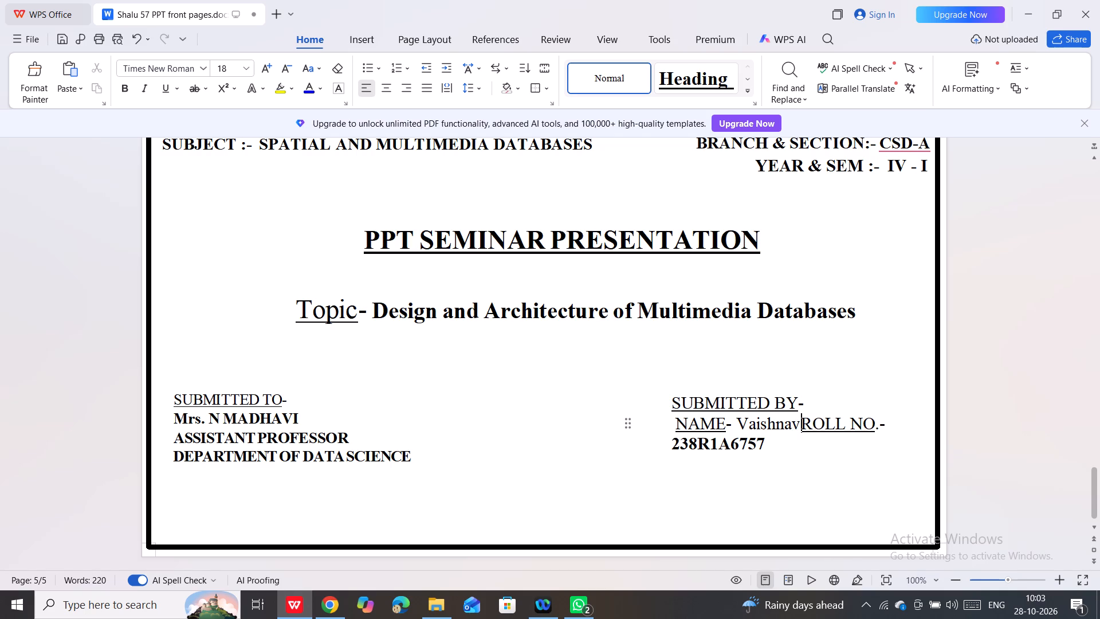
{"action": "key", "text": "i"}
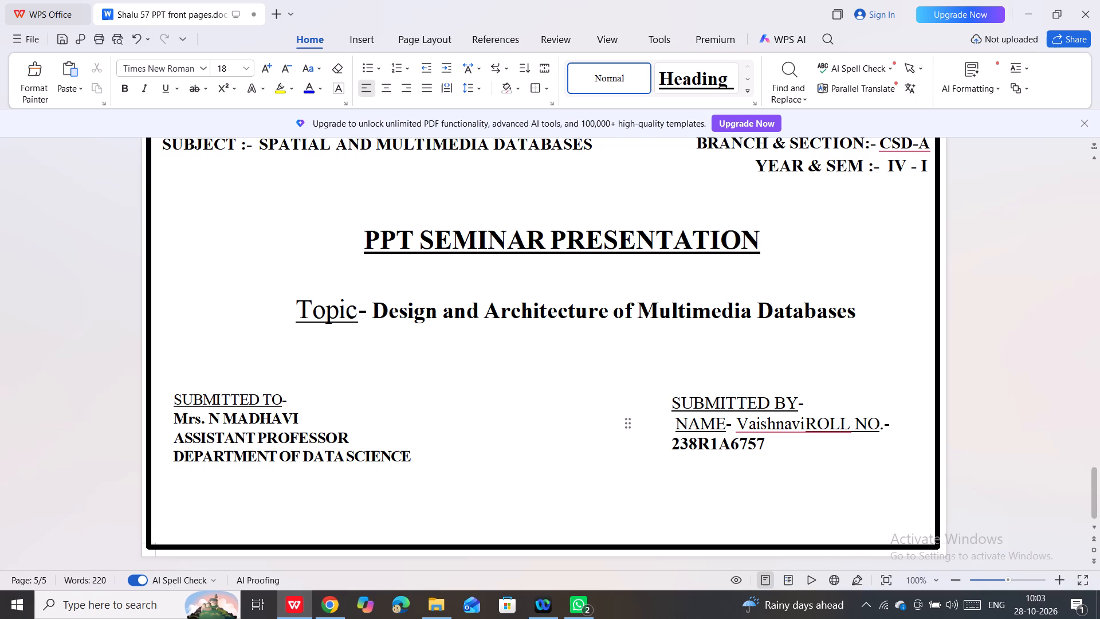
Make the name "Vaishnavi" on page 5 bold, leaving the "NAME-" and "ROLL NO." labels as they are.
{"action": "left_click_drag", "start_coordinate": [802, 424], "coordinate": [761, 433]}
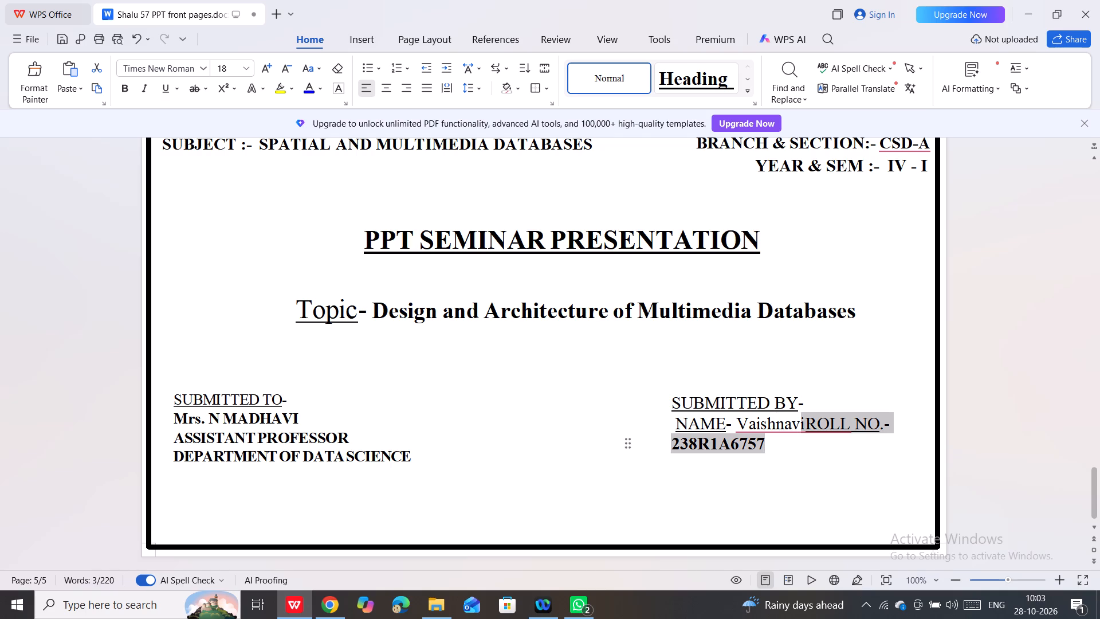
{"action": "left_click_drag", "start_coordinate": [761, 433], "coordinate": [751, 433]}
{"action": "left_click", "coordinate": [863, 355]}
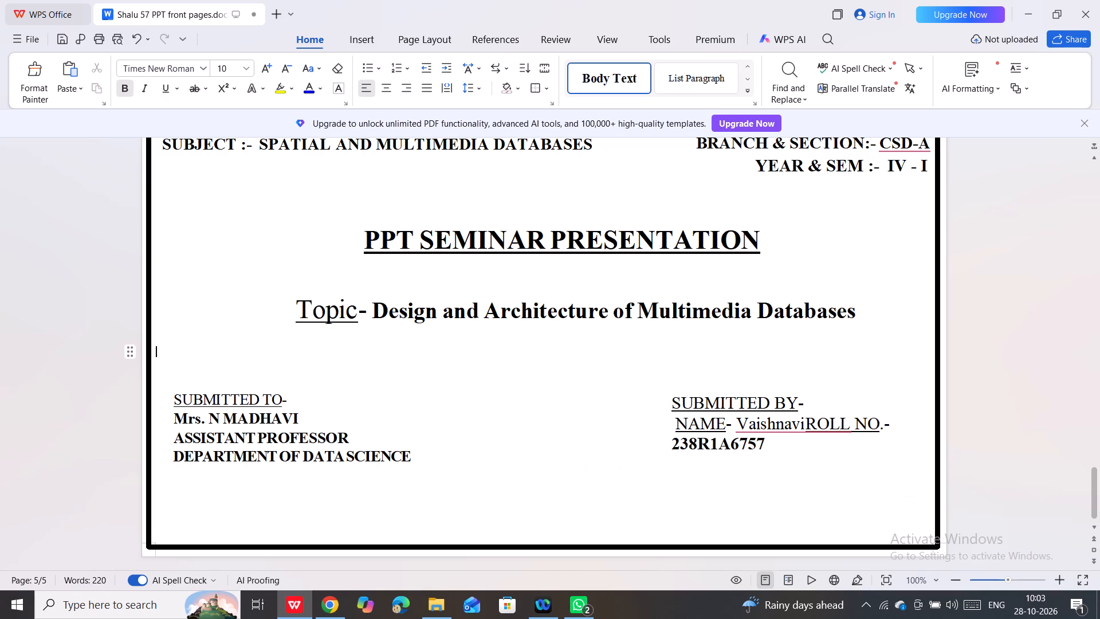
{"action": "left_click_drag", "start_coordinate": [807, 420], "coordinate": [787, 429]}
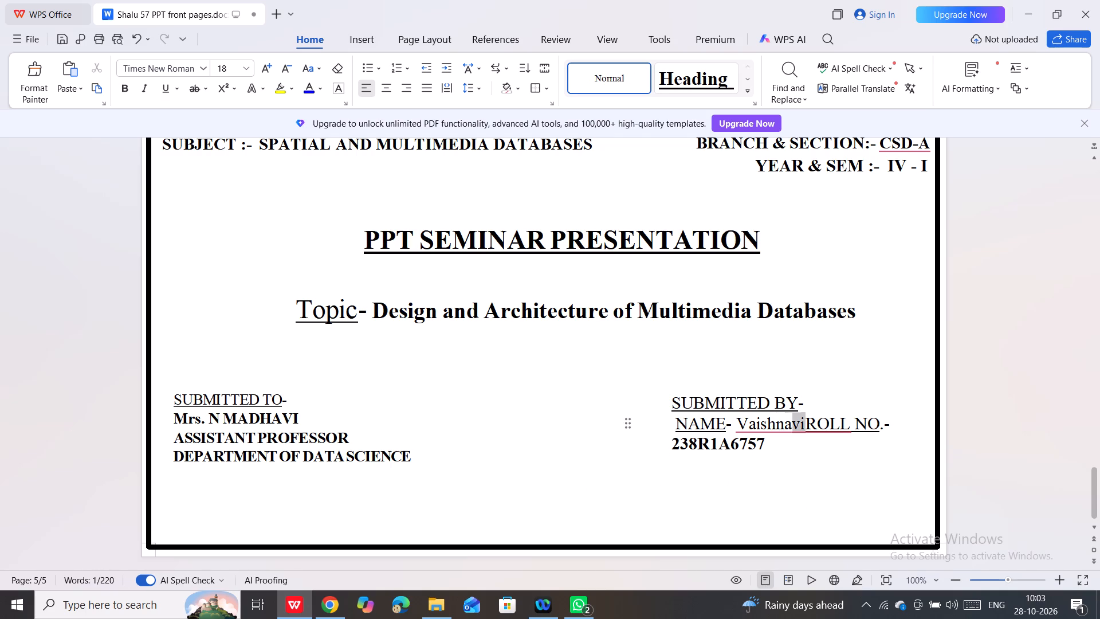
{"action": "left_click_drag", "start_coordinate": [787, 429], "coordinate": [739, 429]}
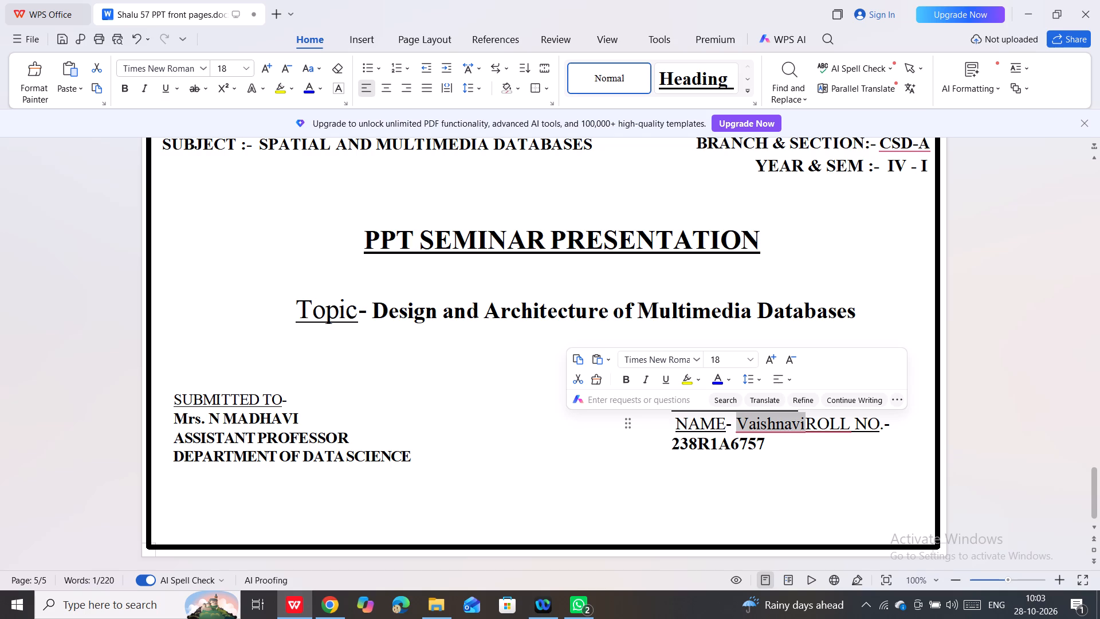
Apply bold to the selected name "Vaishnavi" under SUBMITTED BY on page 5.
{"action": "left_click", "coordinate": [619, 381]}
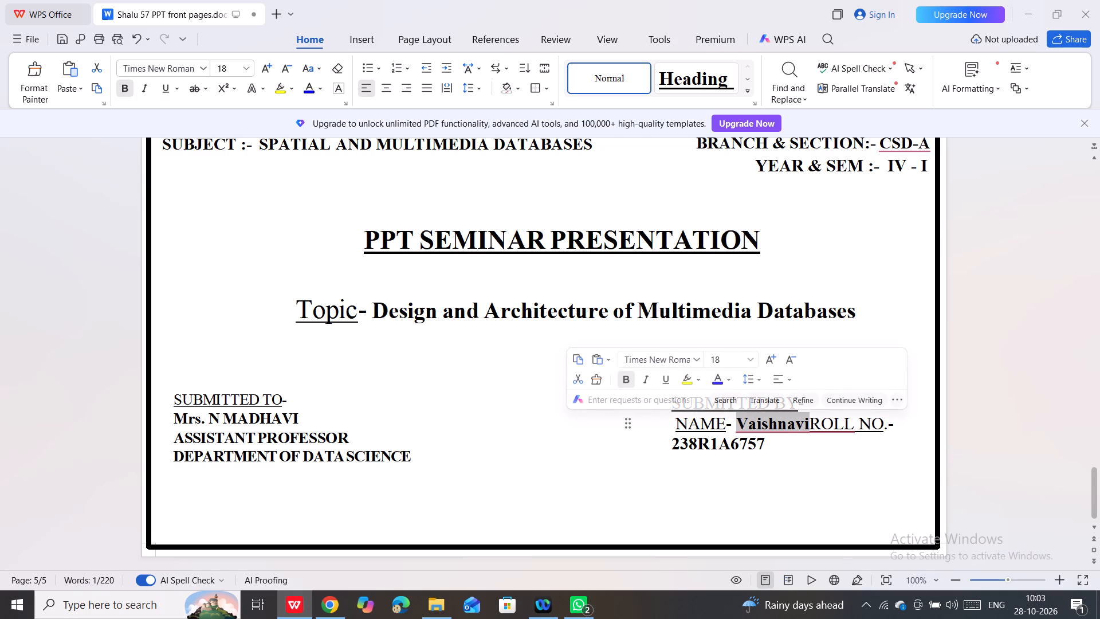
Move the "ROLL NO." label and its number onto a separate line below the name "Vaishnavi" on page 5.
{"action": "left_click", "coordinate": [812, 424]}
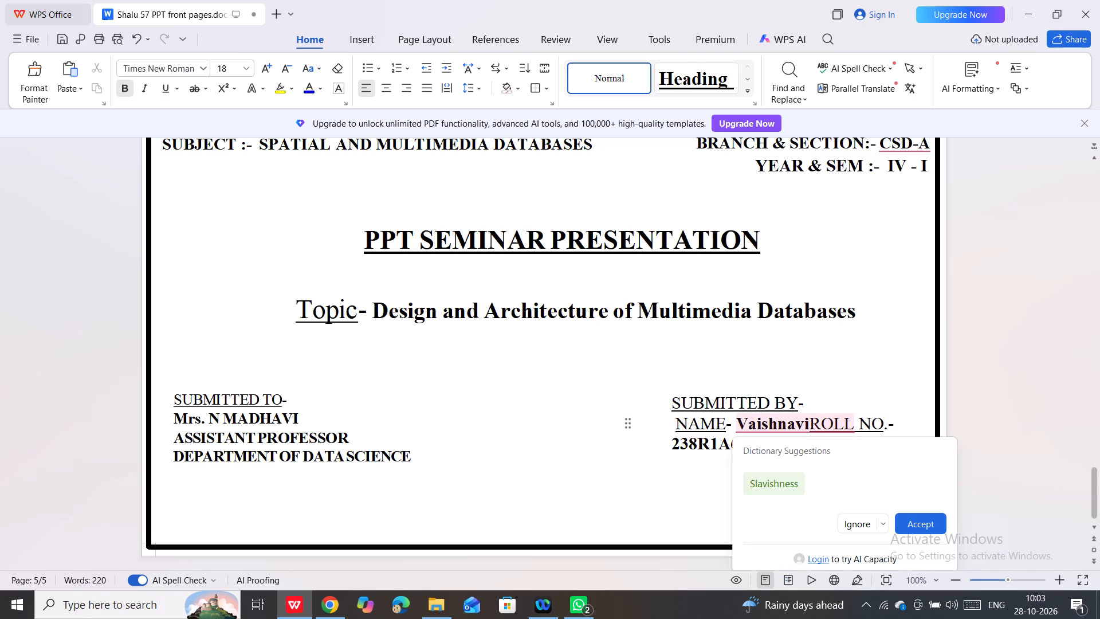
{"action": "key", "text": "Return"}
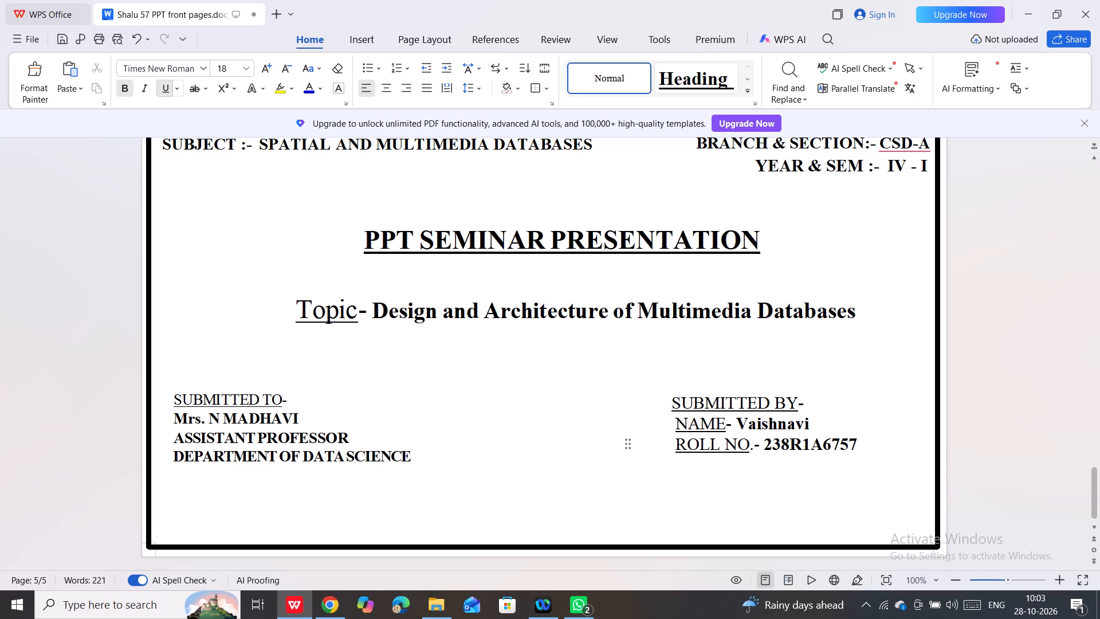
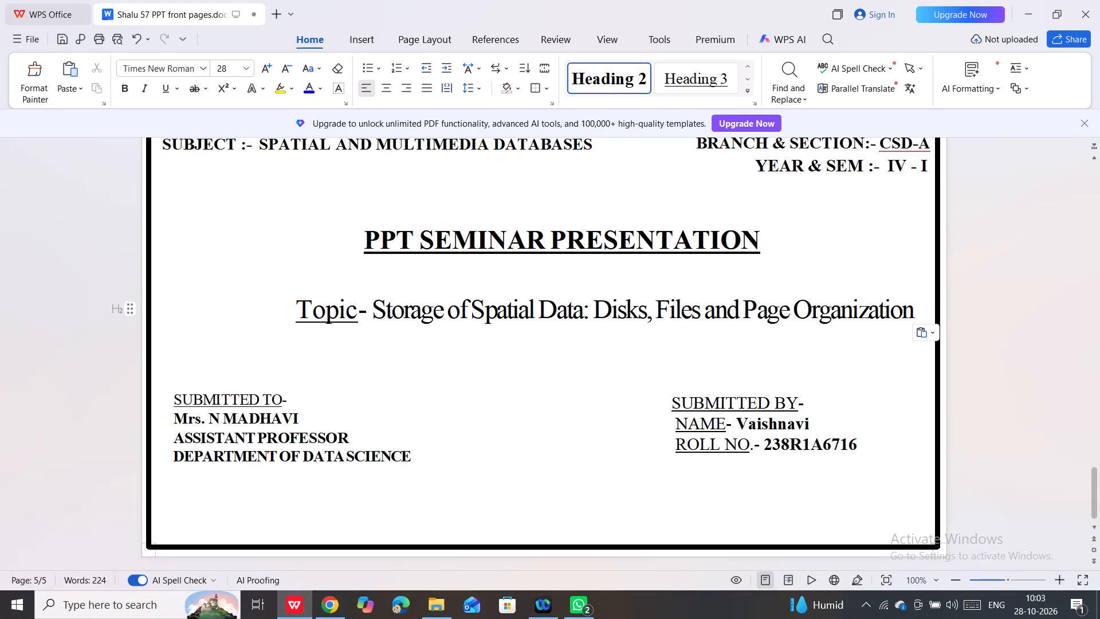
Make the topic text "Storage of Spatial Data: Disks, Files and Page Organization" on page 5 bold, excluding the "Topic-" label.
{"action": "left_click_drag", "start_coordinate": [917, 311], "coordinate": [509, 315]}
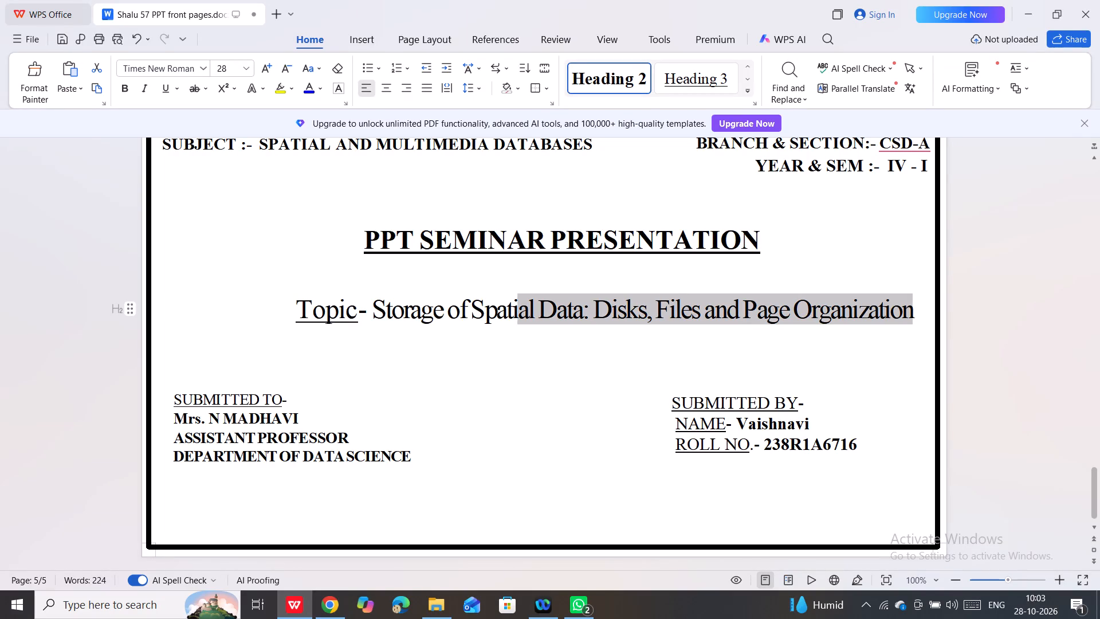
{"action": "left_click_drag", "start_coordinate": [509, 315], "coordinate": [391, 314]}
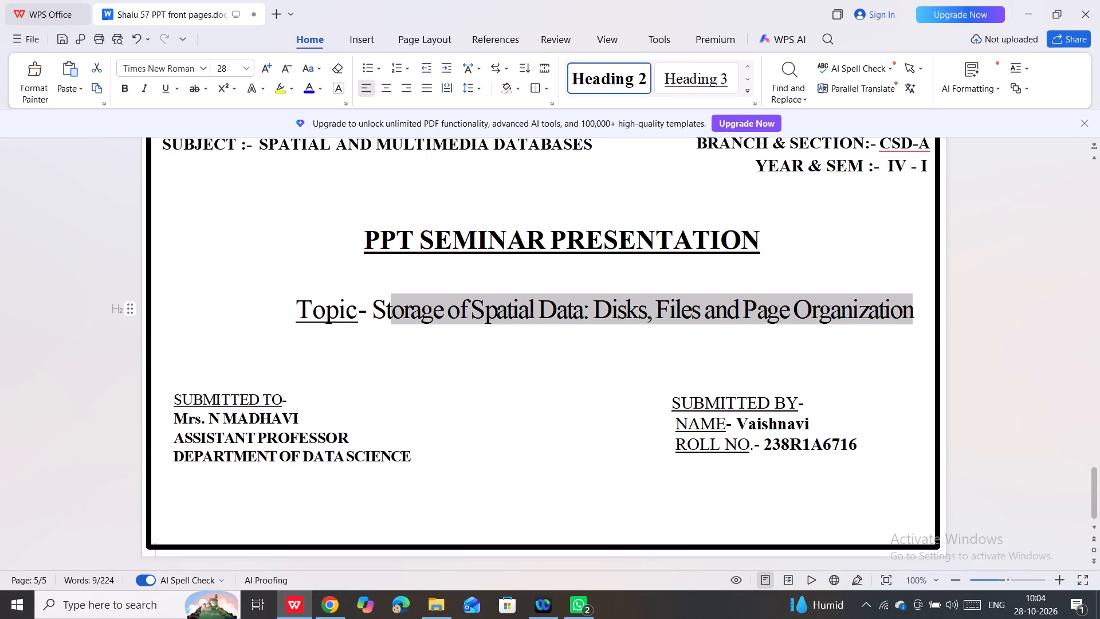
{"action": "left_click_drag", "start_coordinate": [391, 314], "coordinate": [374, 312]}
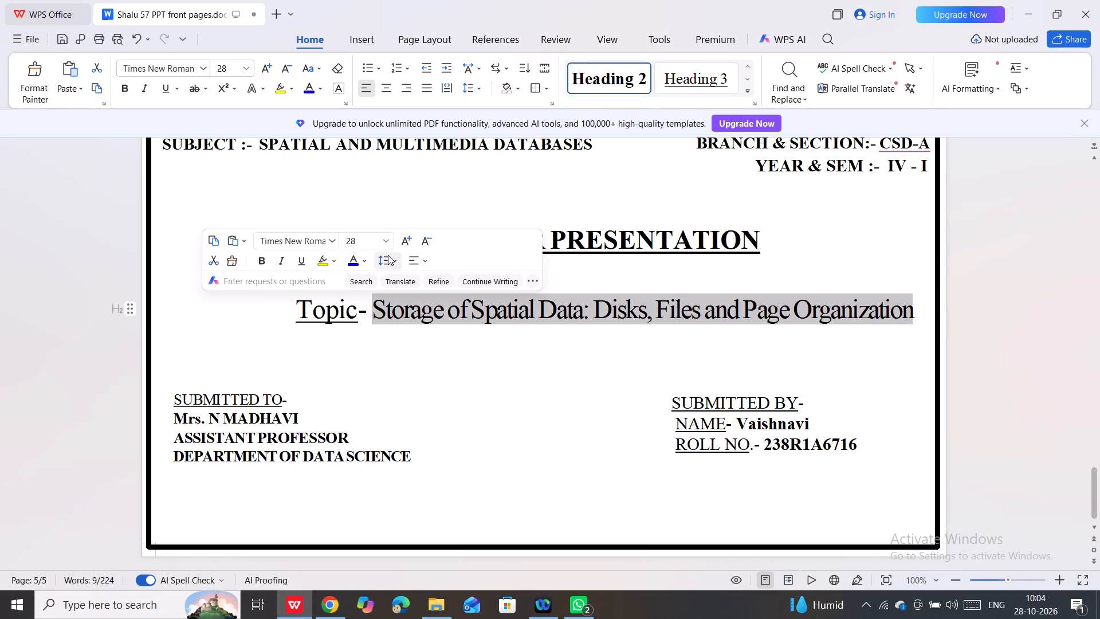
{"action": "left_click", "coordinate": [258, 262]}
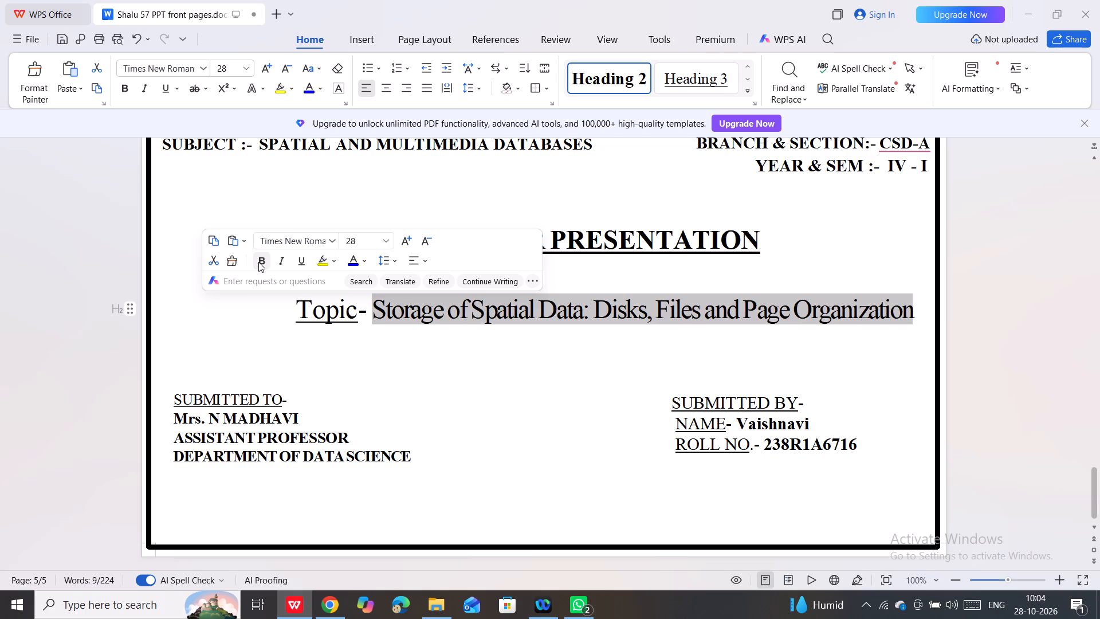
Reduce the indent of the page 5 topic heading to fit it on one line, keeping the space in "Page Organization".
{"action": "left_click", "coordinate": [500, 418]}
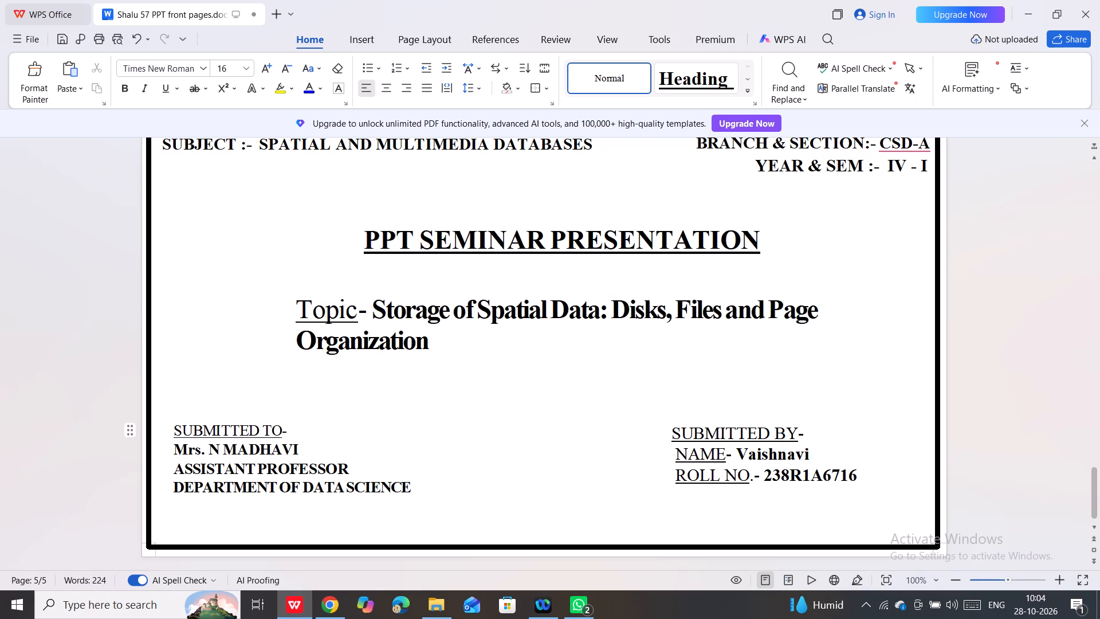
{"action": "left_click", "coordinate": [300, 339]}
{"action": "key", "text": "BackSpace"}
{"action": "key", "text": "BackSpace"}
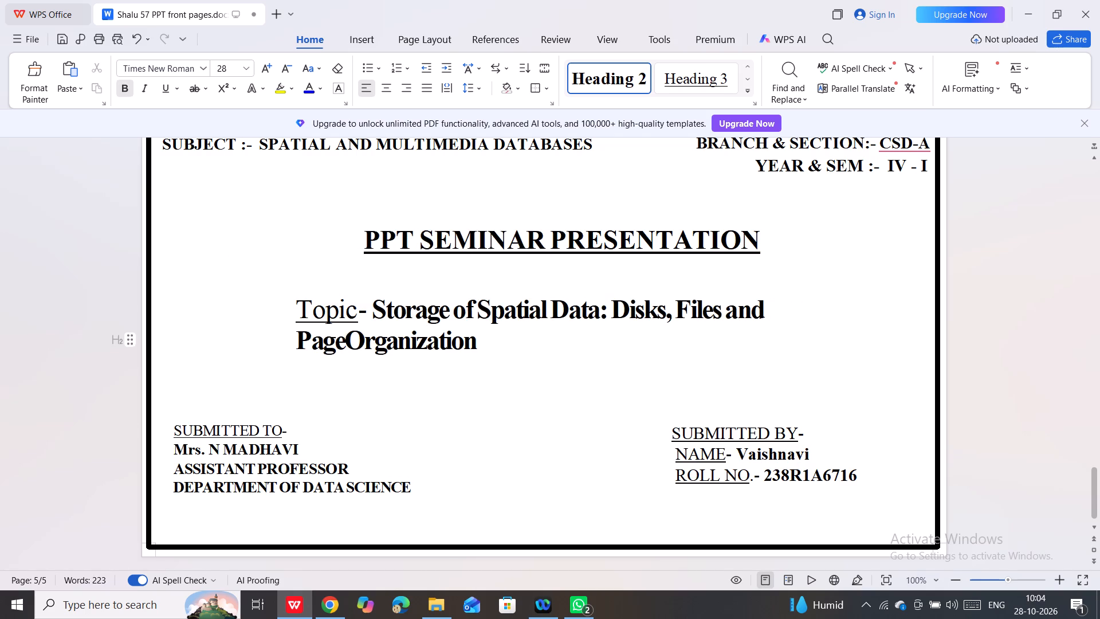
{"action": "key", "text": "BackSpace"}
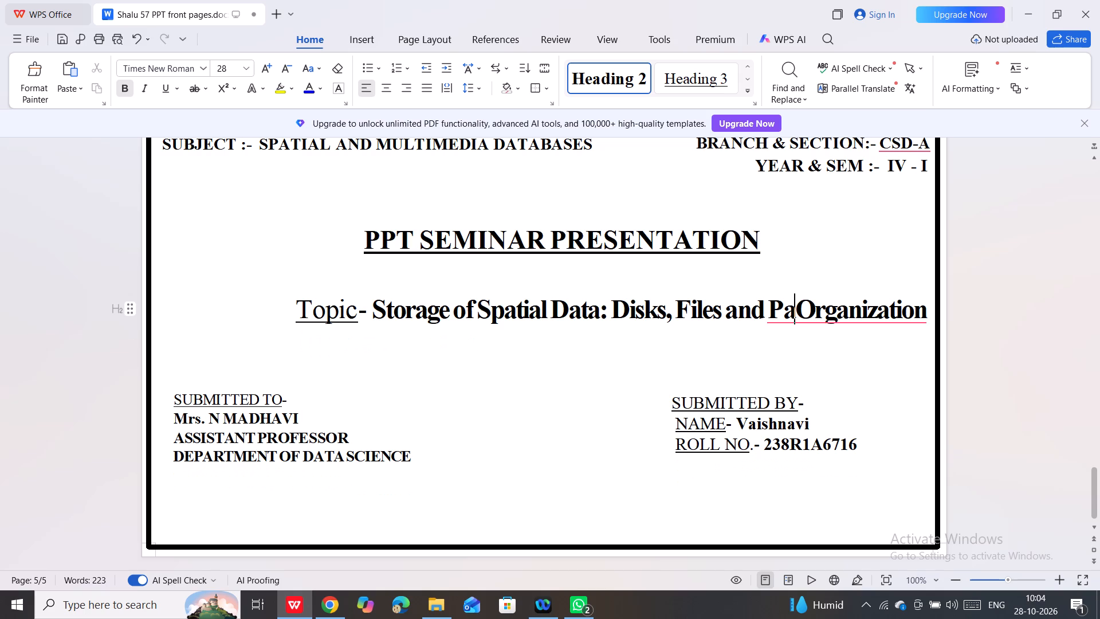
{"action": "type", "text": "ge"}
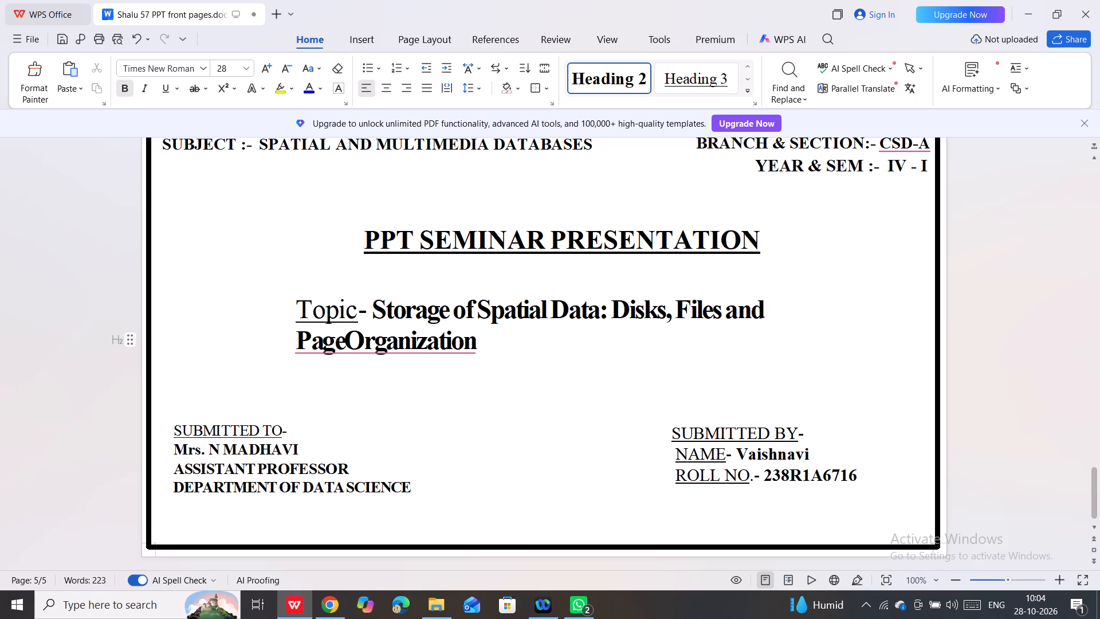
{"action": "left_click", "coordinate": [295, 303]}
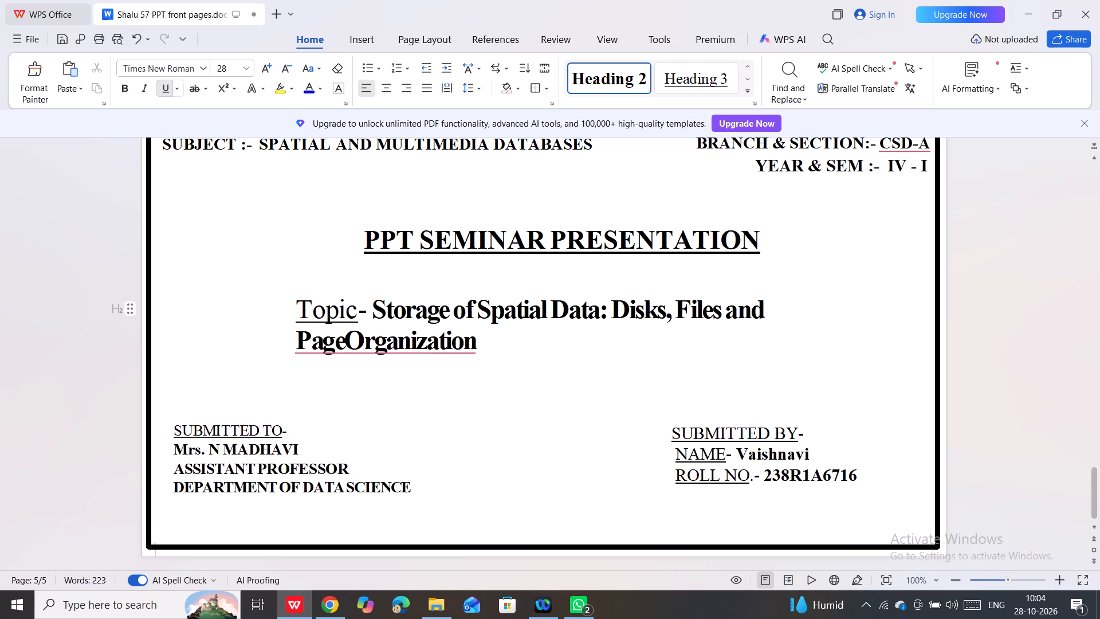
{"action": "key", "text": "BackSpace"}
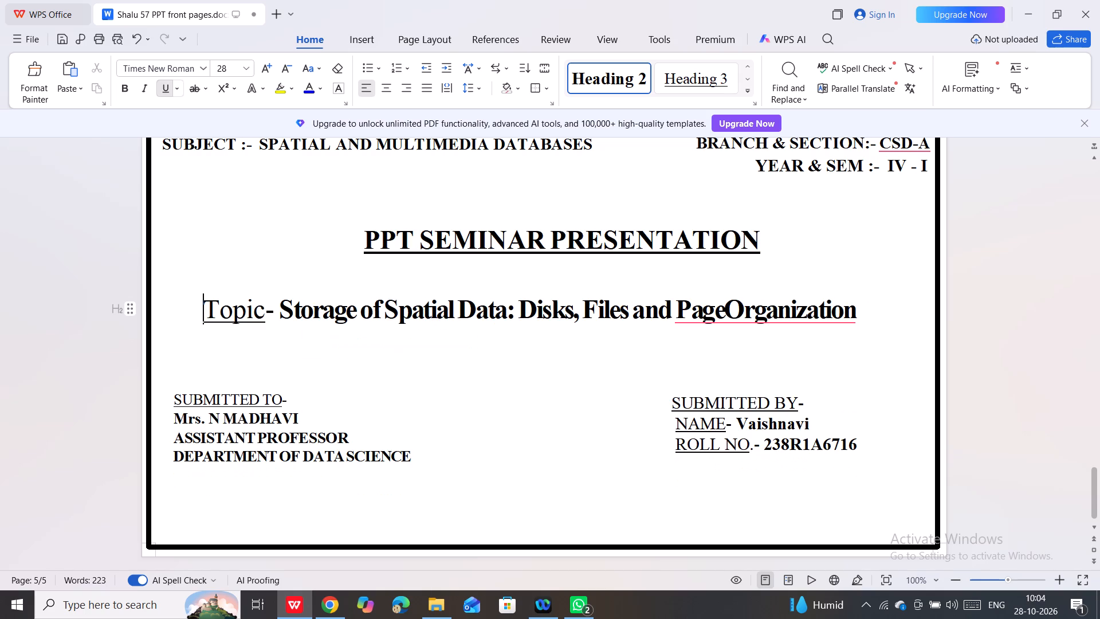
{"action": "left_click", "coordinate": [725, 308]}
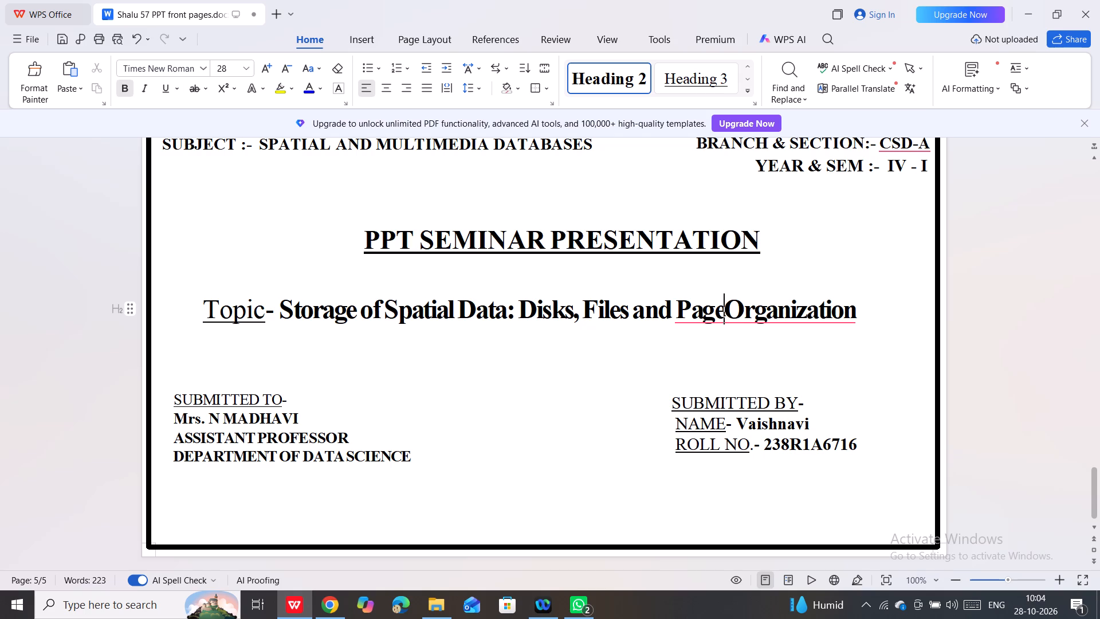
{"action": "key", "text": "space"}
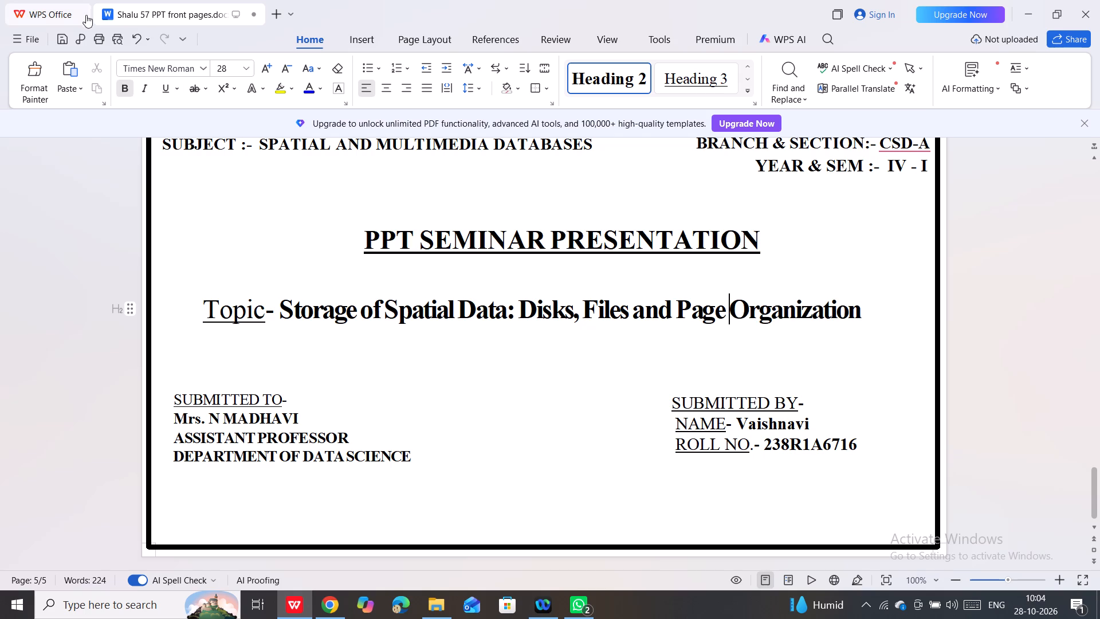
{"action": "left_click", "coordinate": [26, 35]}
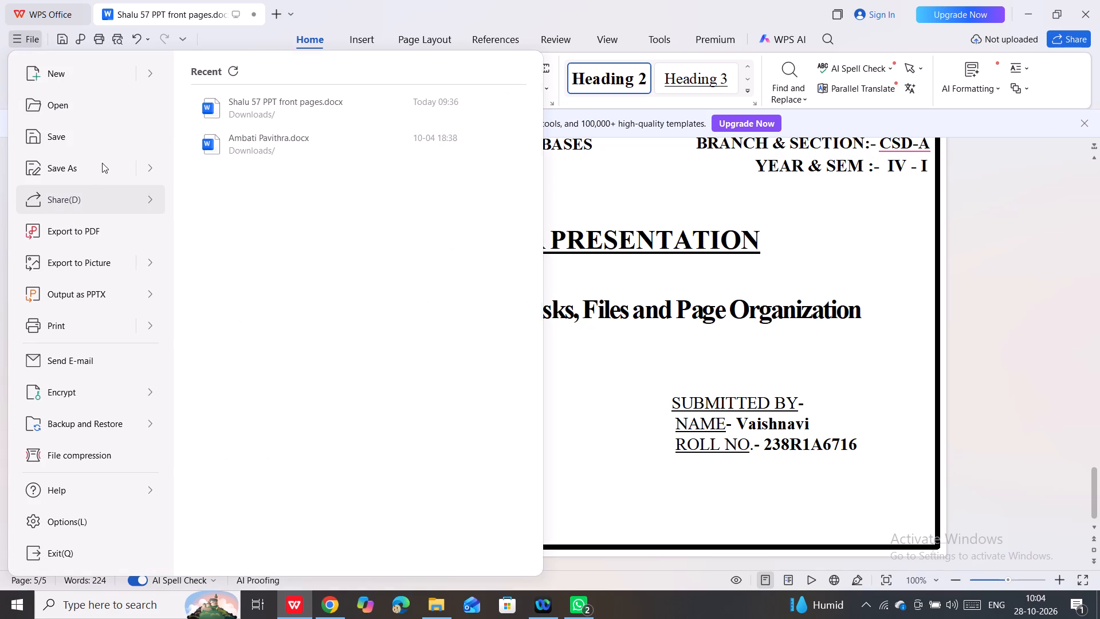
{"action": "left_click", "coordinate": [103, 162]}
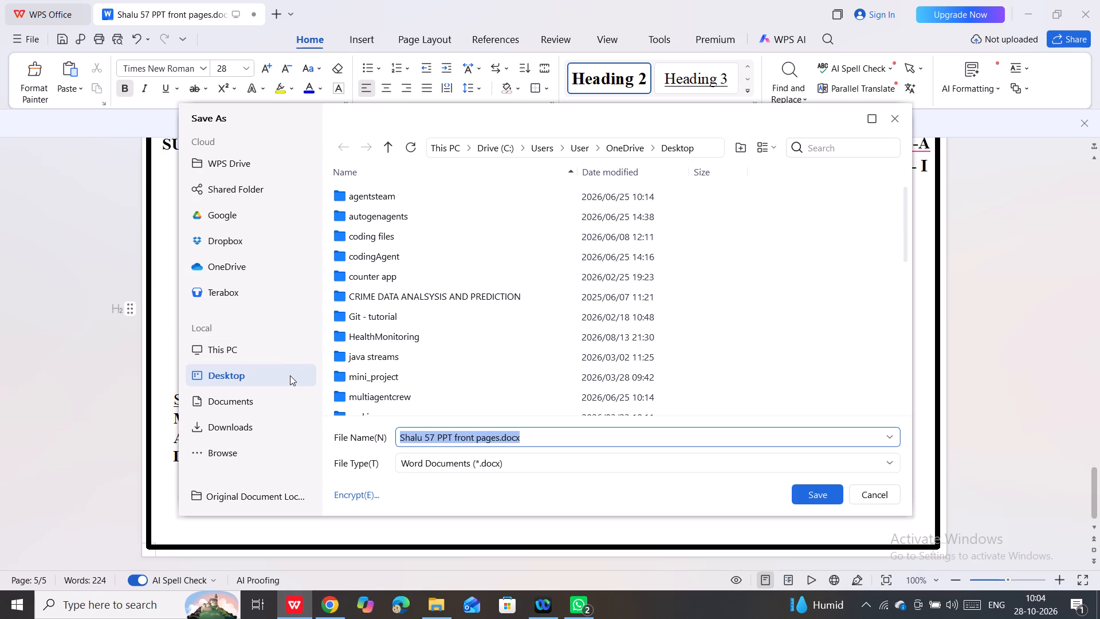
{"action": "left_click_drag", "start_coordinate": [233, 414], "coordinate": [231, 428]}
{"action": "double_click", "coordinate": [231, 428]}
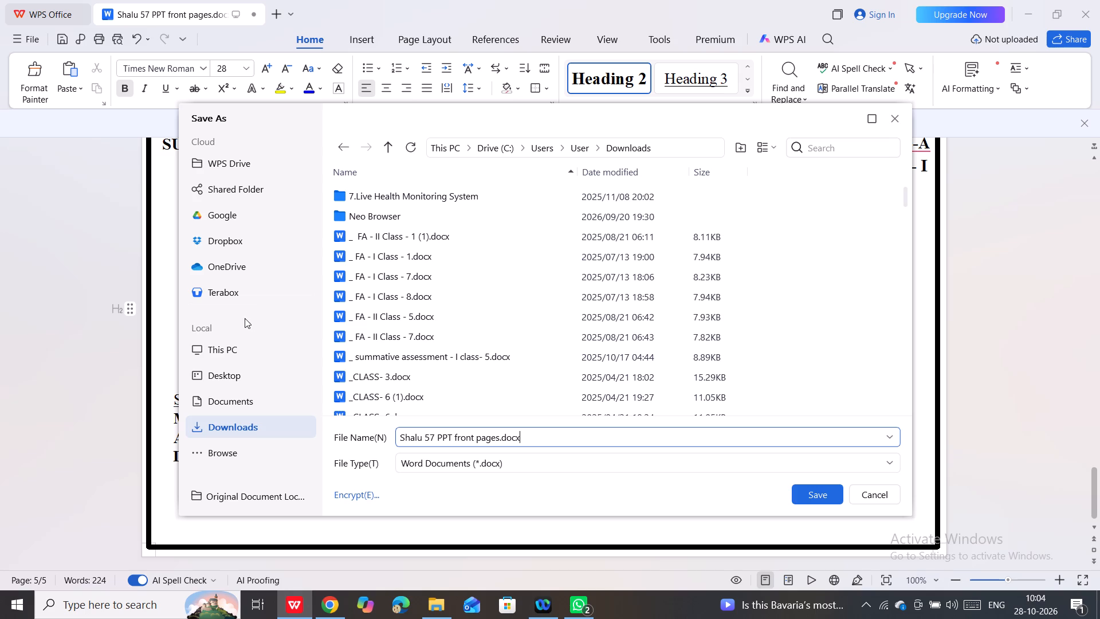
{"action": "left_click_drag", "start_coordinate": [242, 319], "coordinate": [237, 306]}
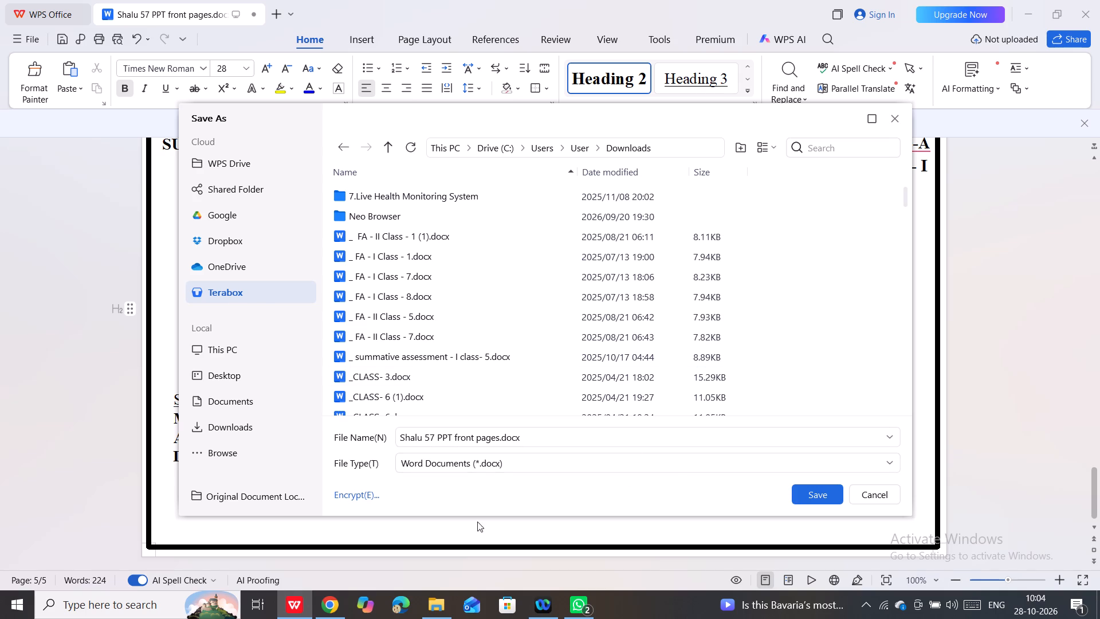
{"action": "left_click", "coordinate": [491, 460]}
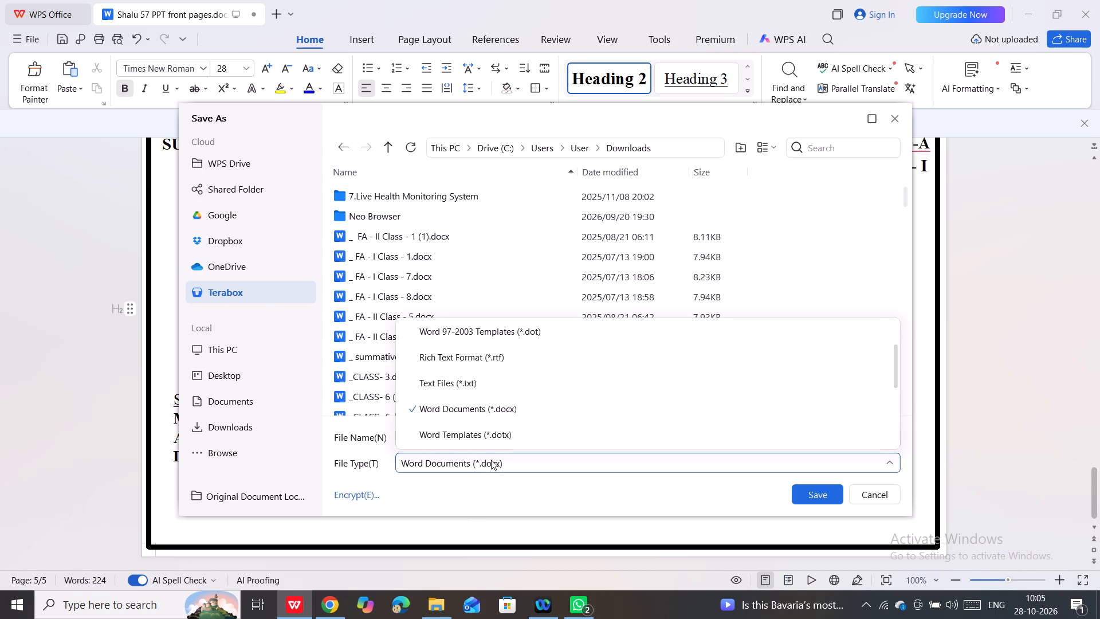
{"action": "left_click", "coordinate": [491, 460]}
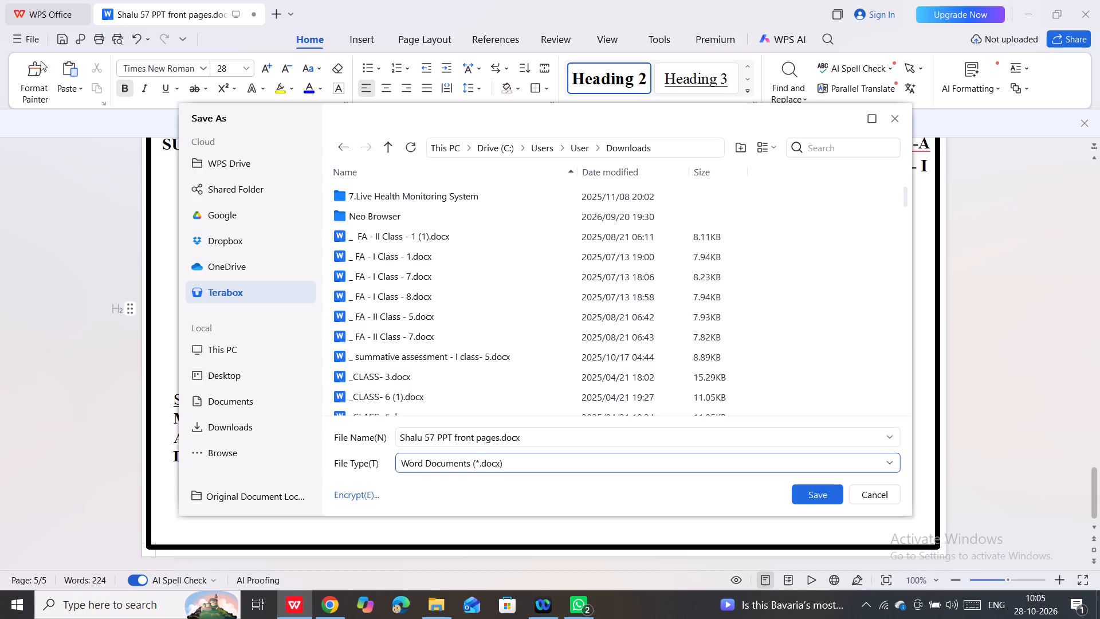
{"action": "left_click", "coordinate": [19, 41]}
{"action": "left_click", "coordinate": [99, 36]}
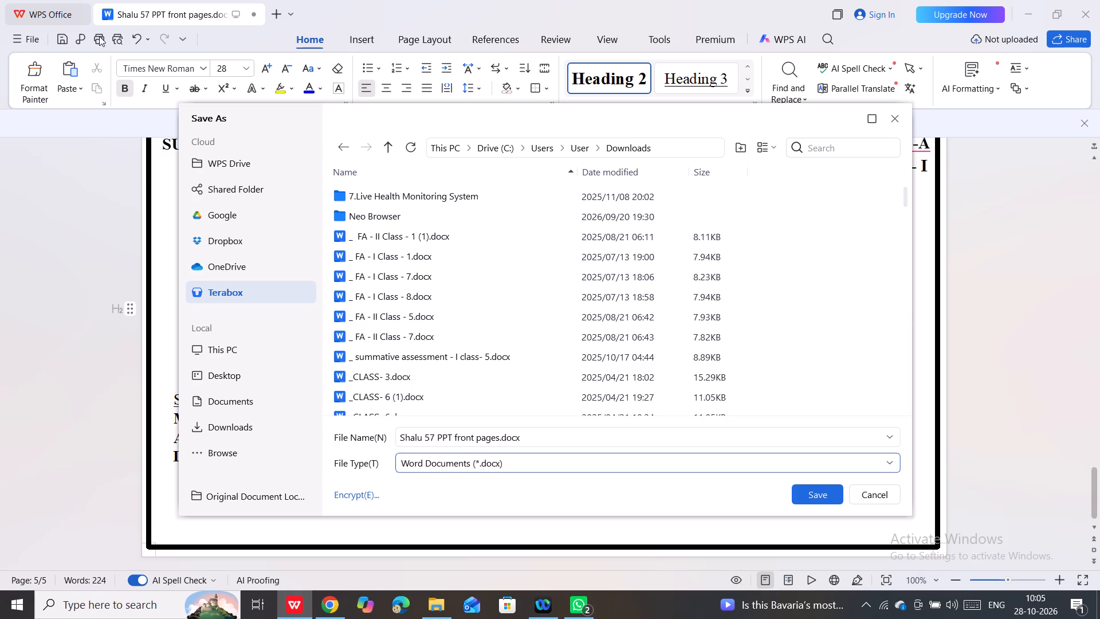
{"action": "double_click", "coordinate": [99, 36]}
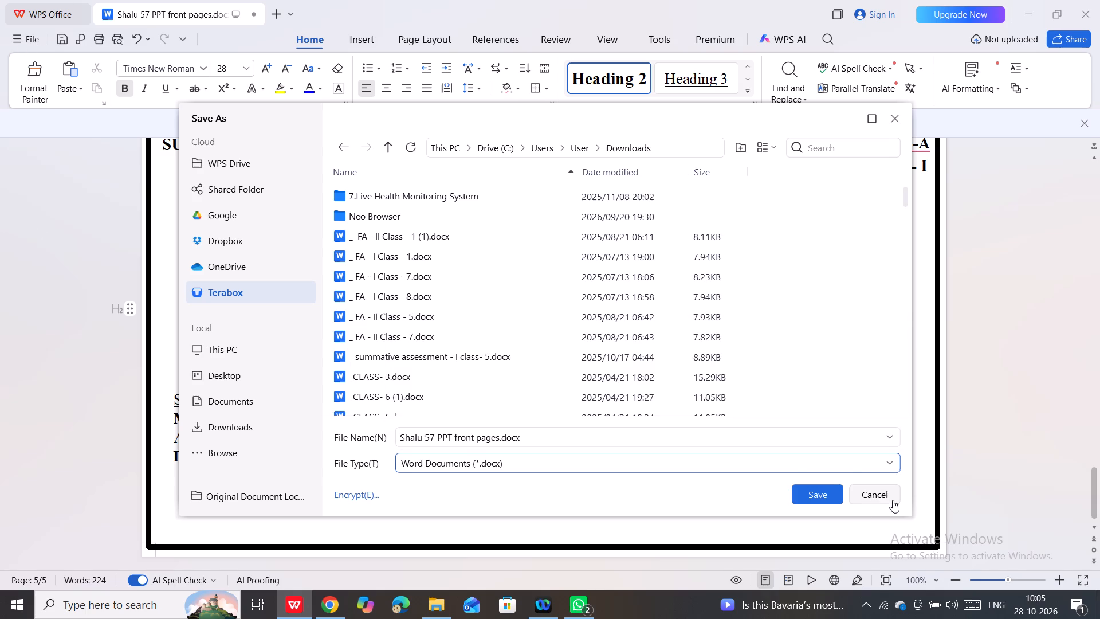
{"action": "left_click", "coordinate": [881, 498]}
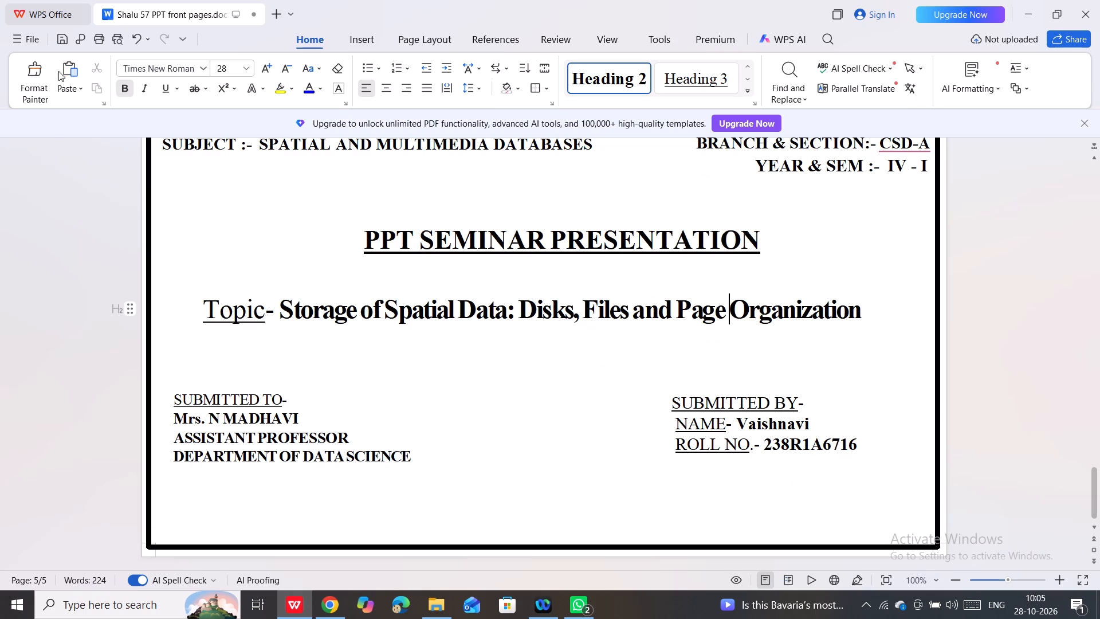
Open the print settings for the front pages document.
{"action": "left_click", "coordinate": [101, 37]}
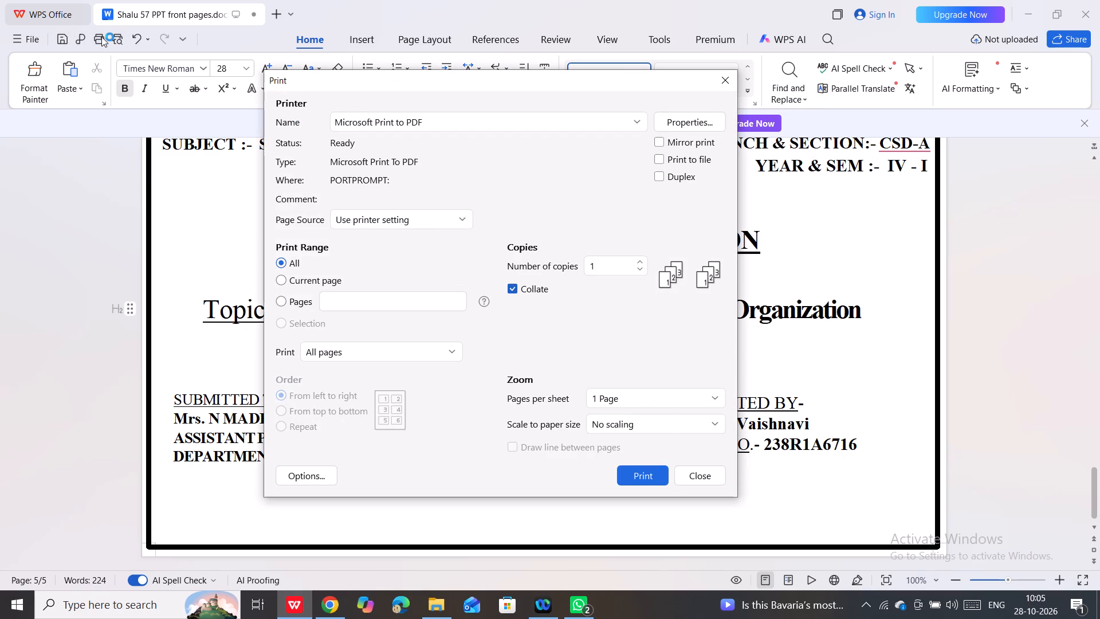
Print all pages with Microsoft Print to PDF, saving the output in the Downloads folder under the file name "vaishnavi".
{"action": "left_click", "coordinate": [645, 481]}
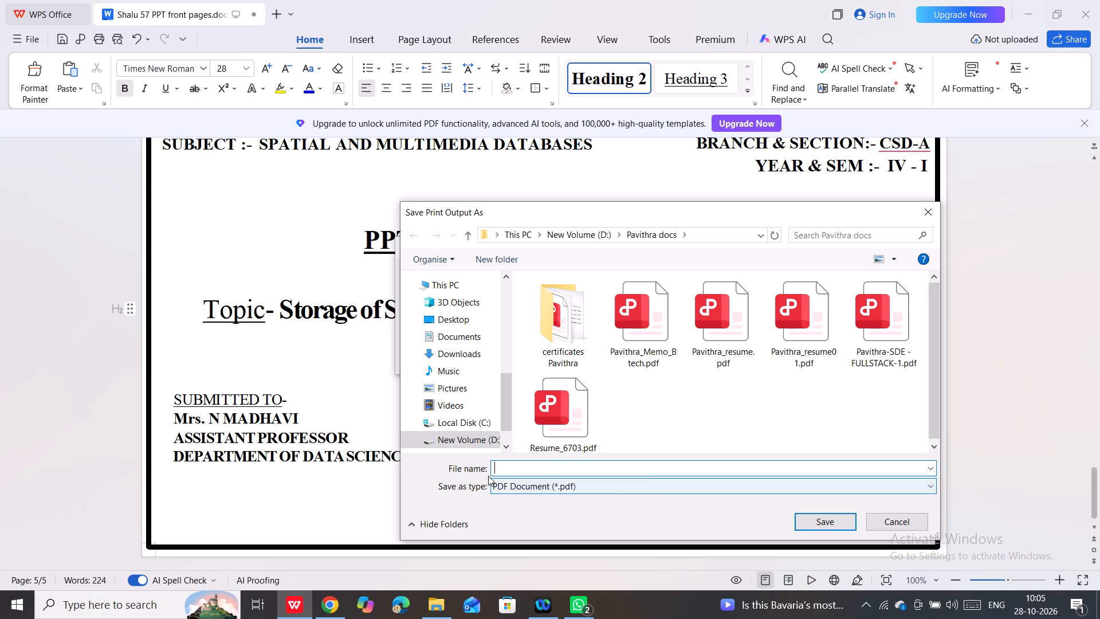
{"action": "double_click", "coordinate": [453, 357]}
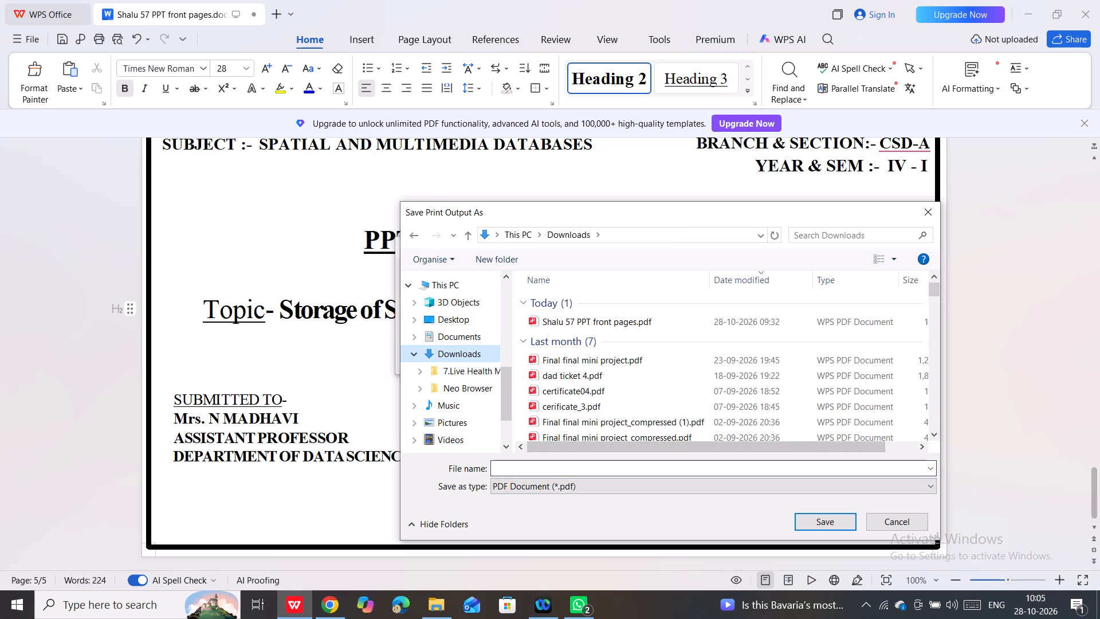
{"action": "left_click", "coordinate": [527, 473]}
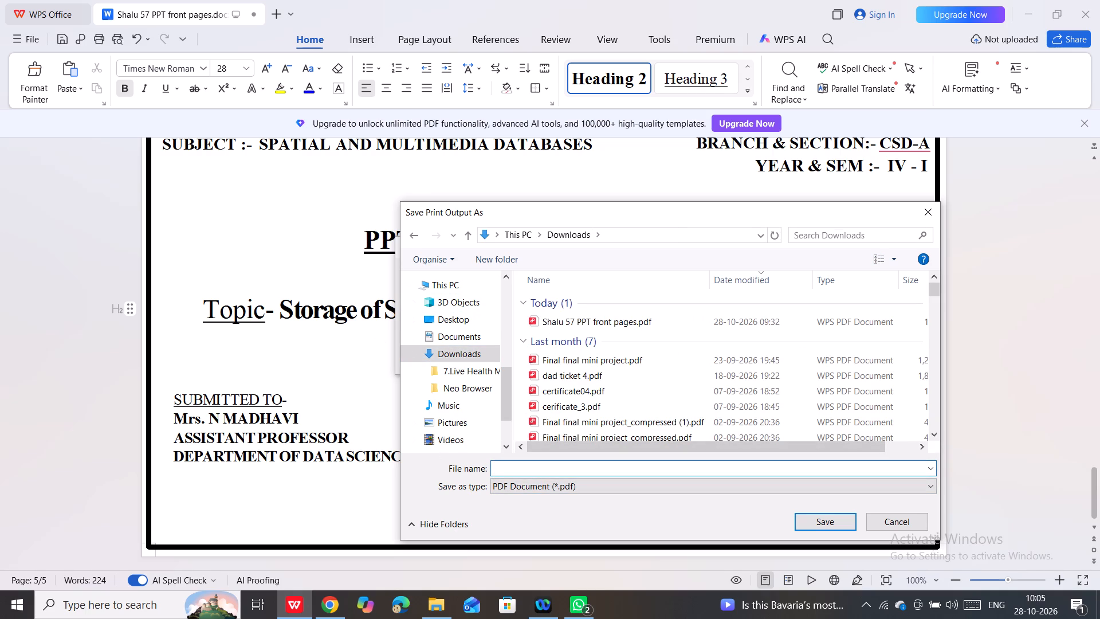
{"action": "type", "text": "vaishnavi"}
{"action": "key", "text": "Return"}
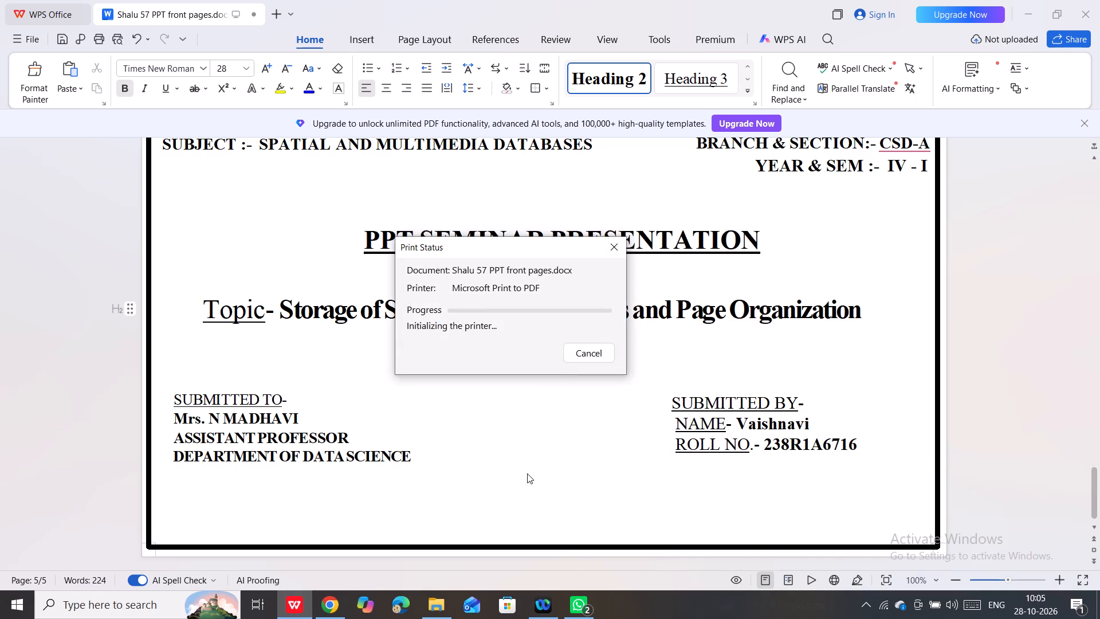
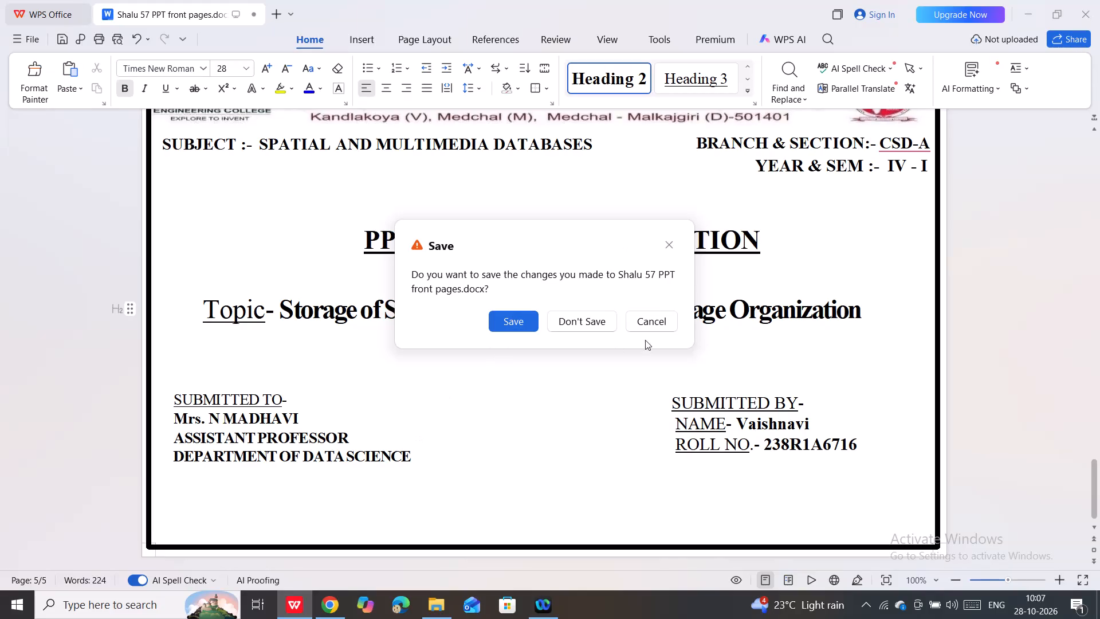
Close the PPT front pages document without saving the changes.
{"action": "left_click", "coordinate": [588, 323]}
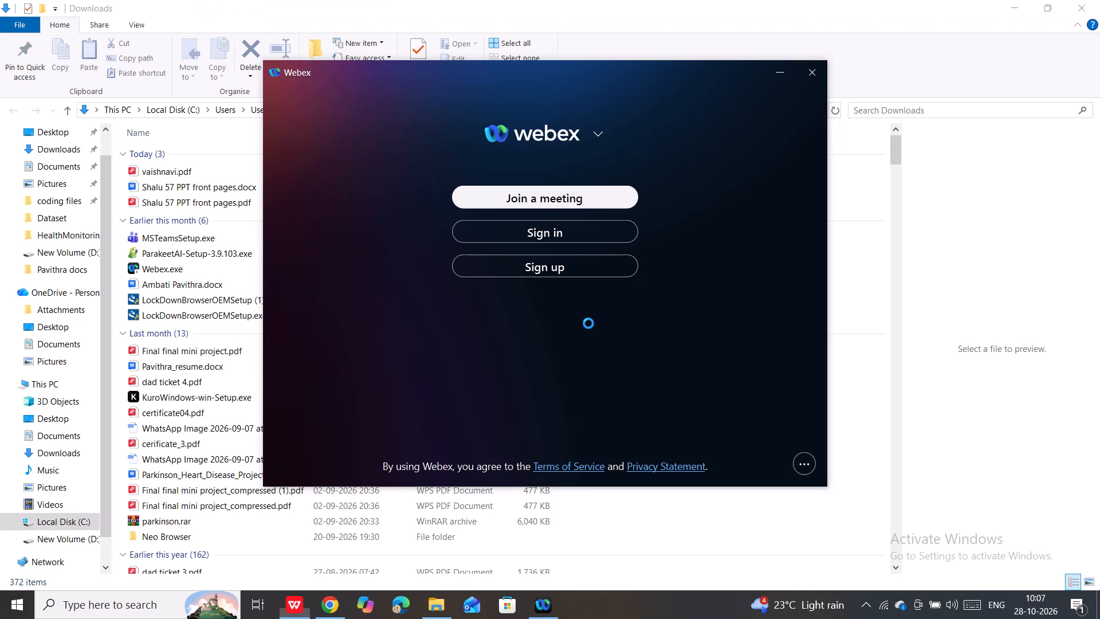
Close the Webex window and the File Explorer window showing the Downloads folder.
{"action": "left_click", "coordinate": [814, 69]}
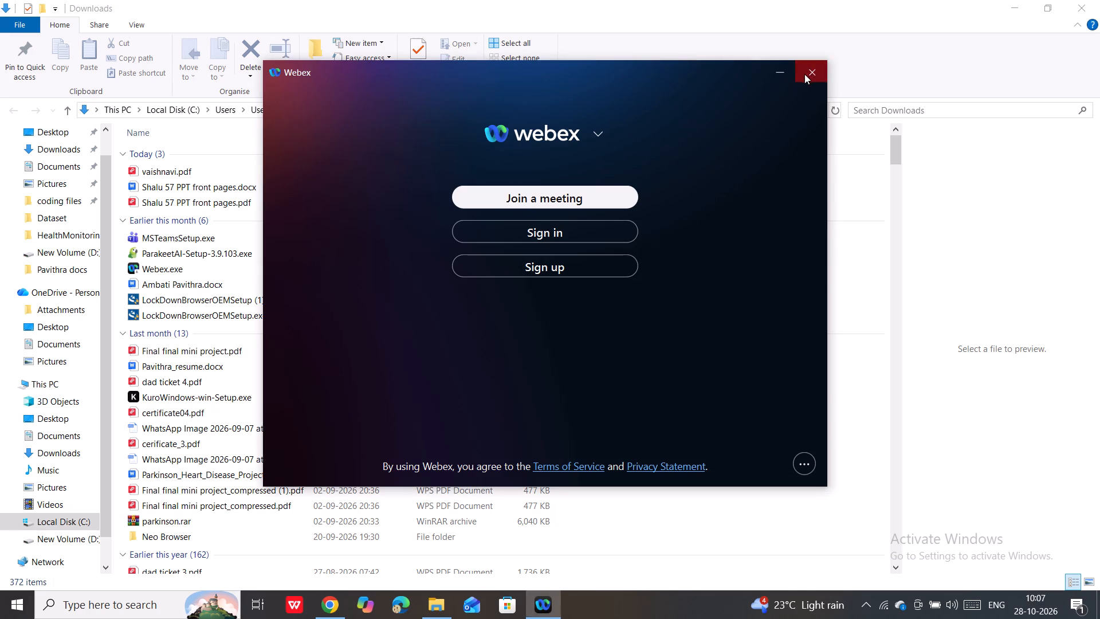
{"action": "left_click", "coordinate": [804, 75]}
{"action": "left_click", "coordinate": [1083, 19]}
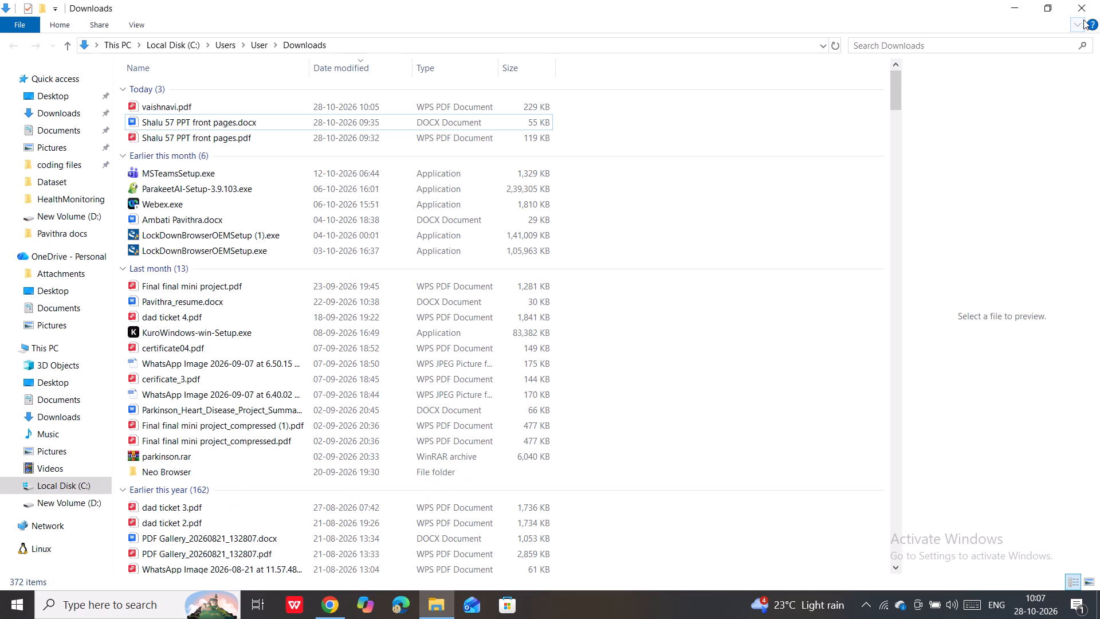
{"action": "left_click", "coordinate": [1083, 19]}
{"action": "double_click", "coordinate": [1082, 4]}
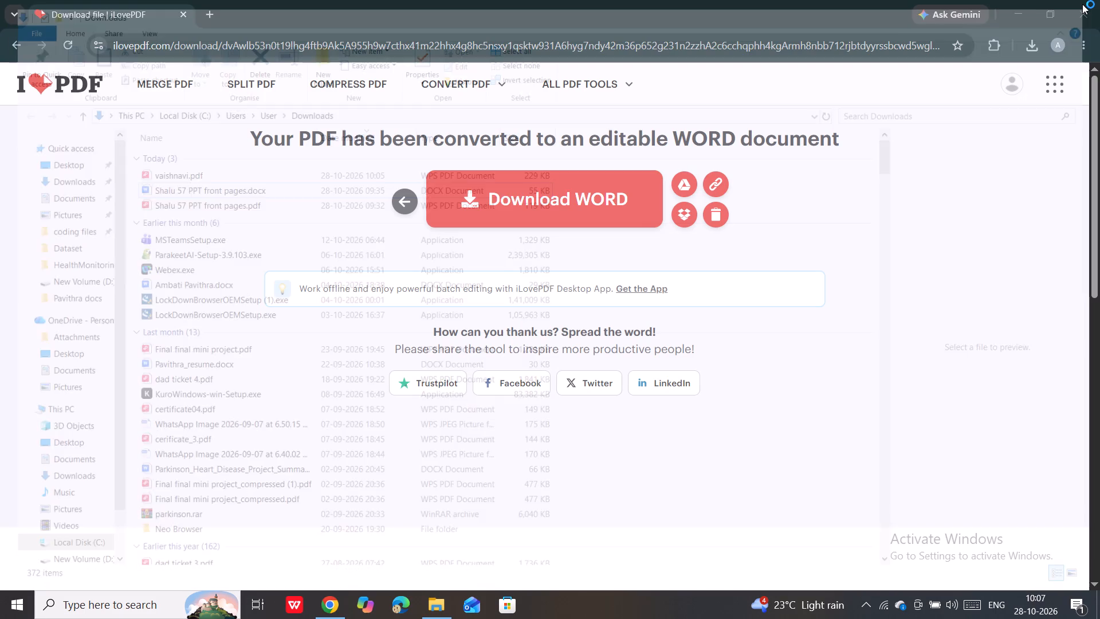
Close the browser window showing the iLovePDF download page.
{"action": "left_click", "coordinate": [1082, 4]}
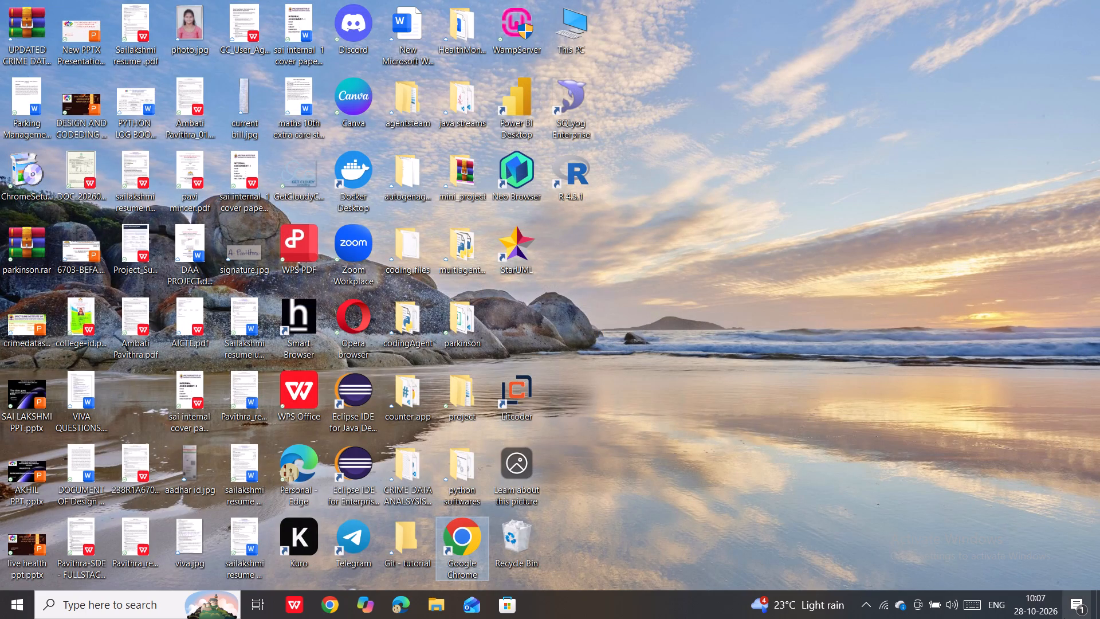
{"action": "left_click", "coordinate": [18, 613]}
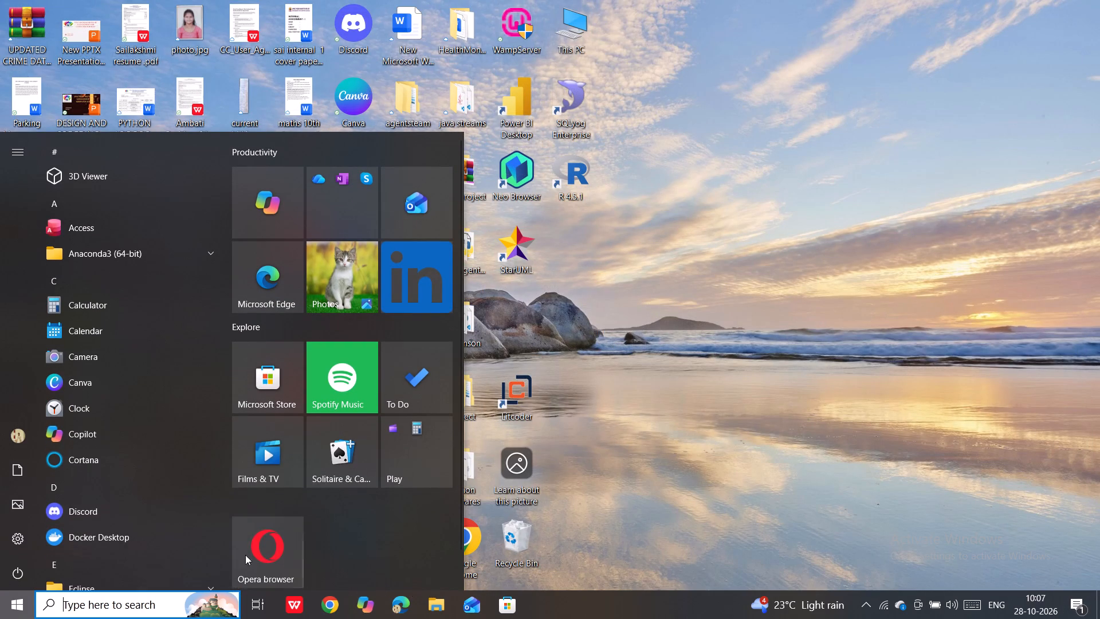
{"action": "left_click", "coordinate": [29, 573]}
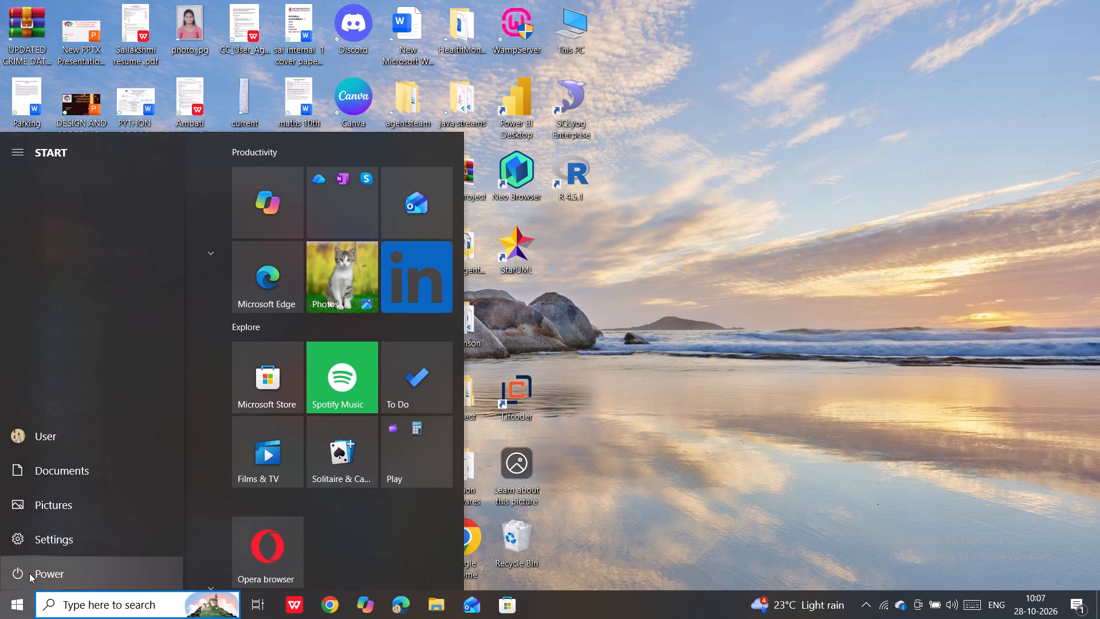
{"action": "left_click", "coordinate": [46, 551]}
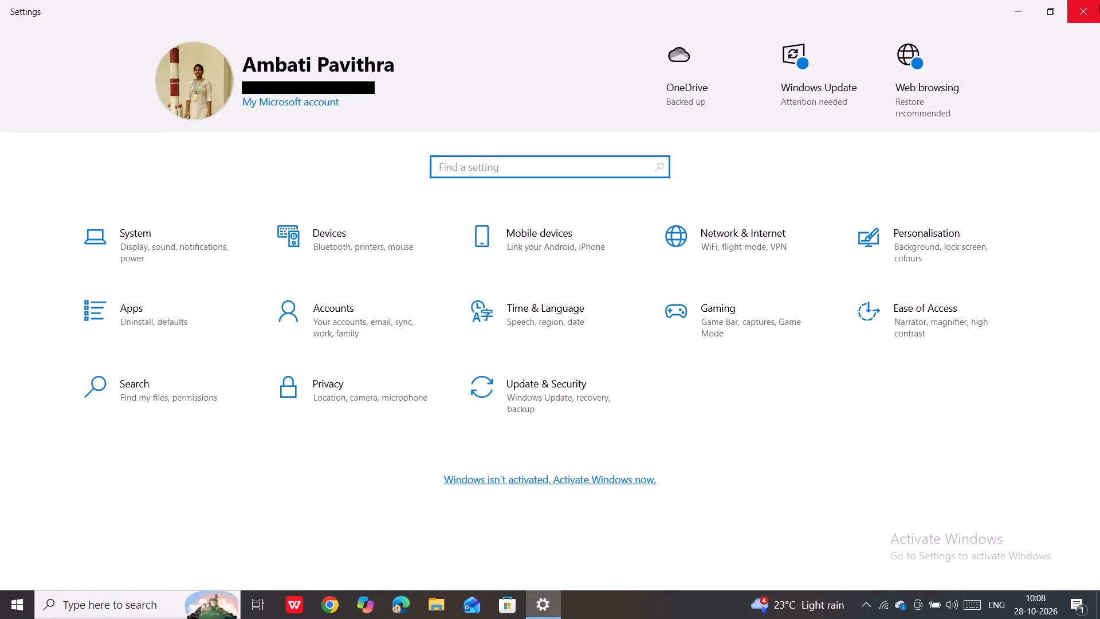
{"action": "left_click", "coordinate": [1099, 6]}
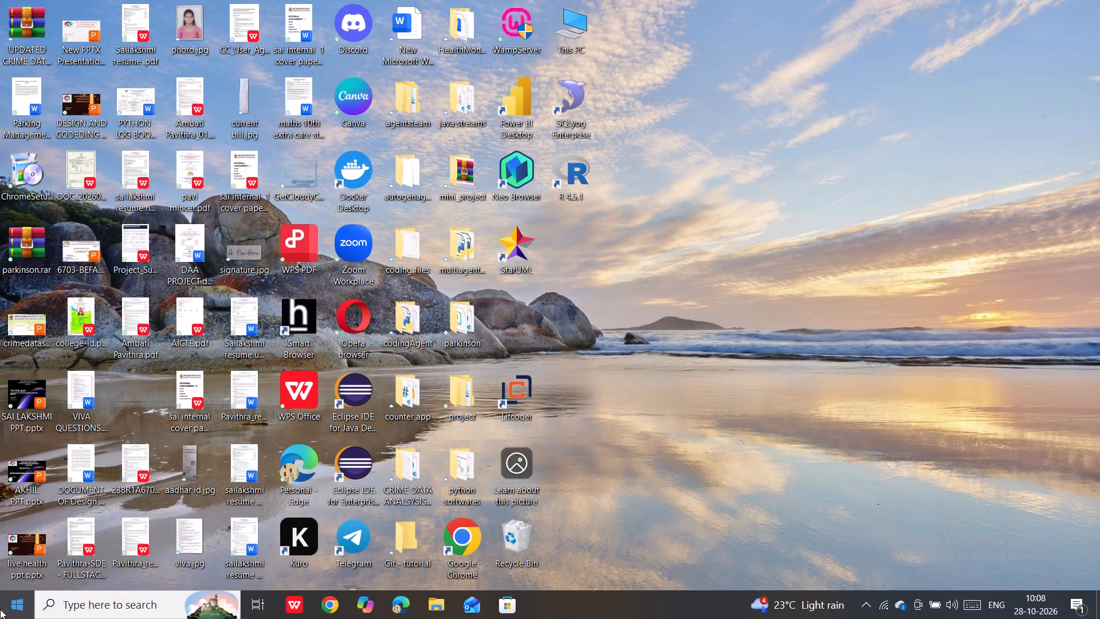
Shut down the computer.
{"action": "left_click", "coordinate": [23, 600]}
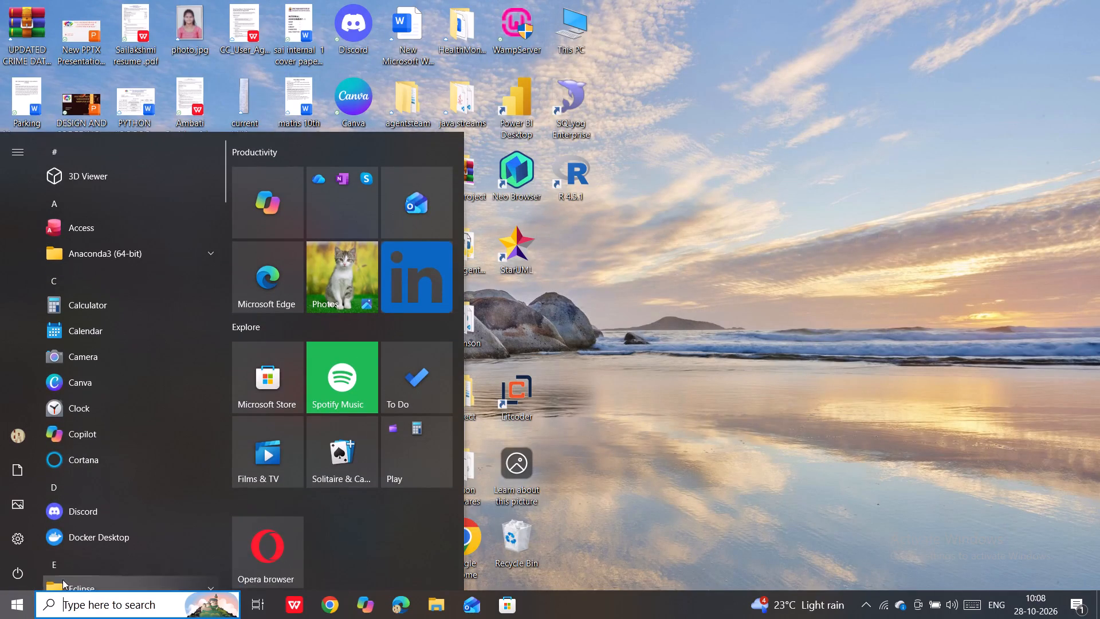
{"action": "left_click", "coordinate": [23, 570]}
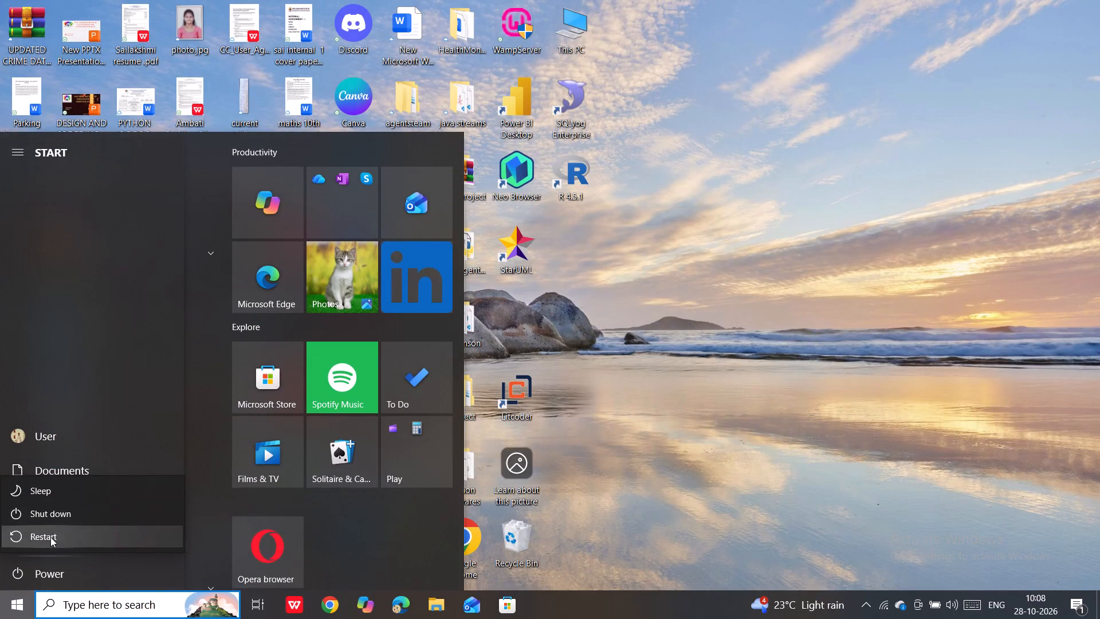
{"action": "left_click", "coordinate": [69, 516]}
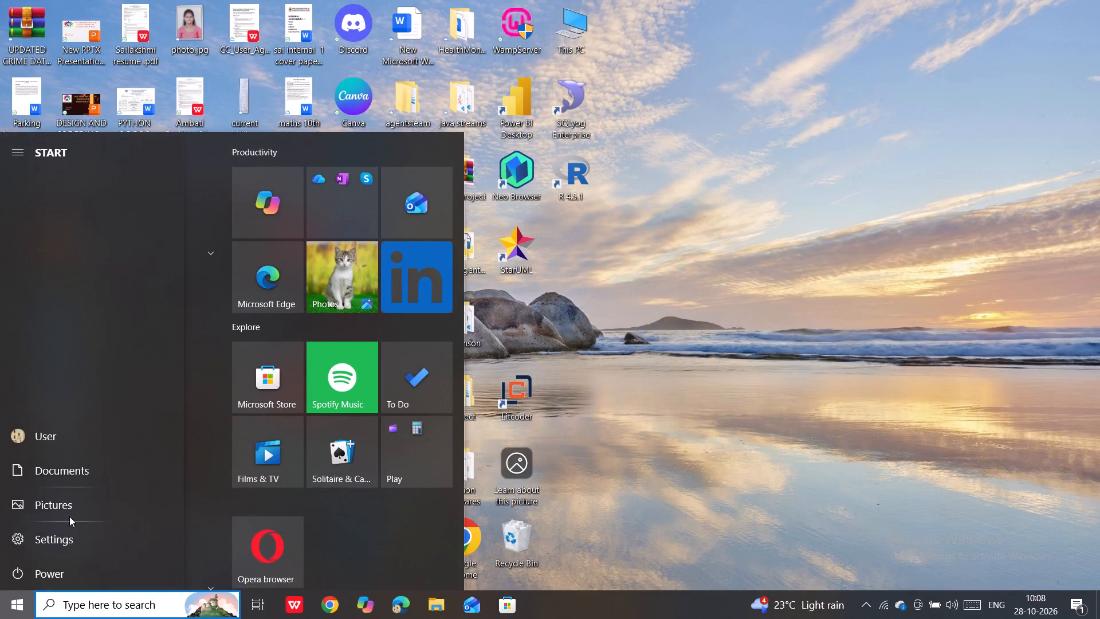